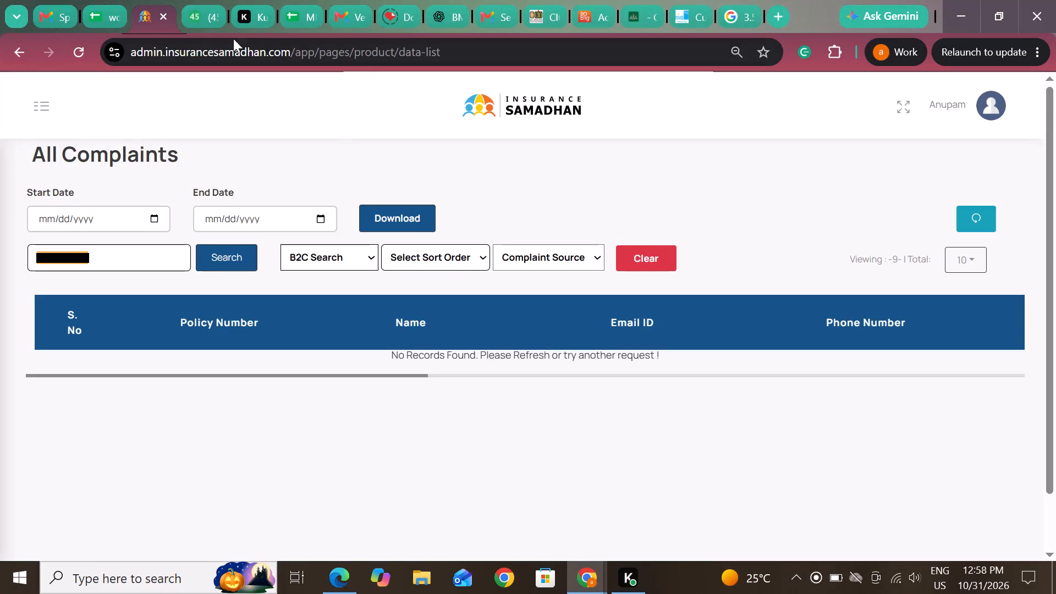
# Run the B2C search on the All Complaints page for the term already entered.
pyautogui.click(217, 254)
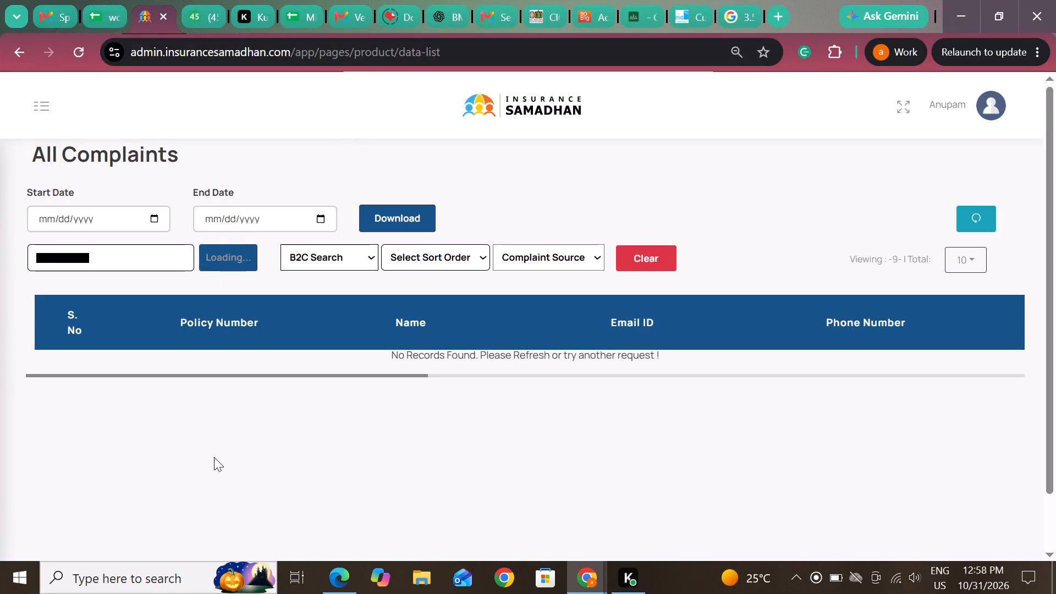
# Switch to Gmail and examine the spam email sharing the RESOLVED SHEET OCTOBER 2026 spreadsheet, checking back once on the complaint search.
pyautogui.click(54, 4)
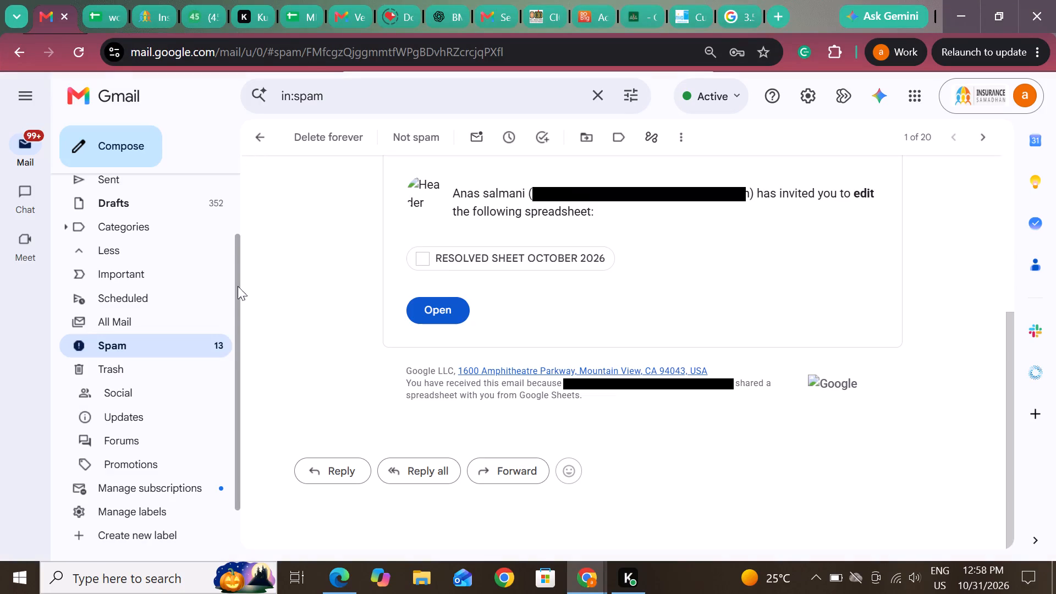
pyautogui.scroll(14, 421, 332)
pyautogui.scroll(5, 223, 238)
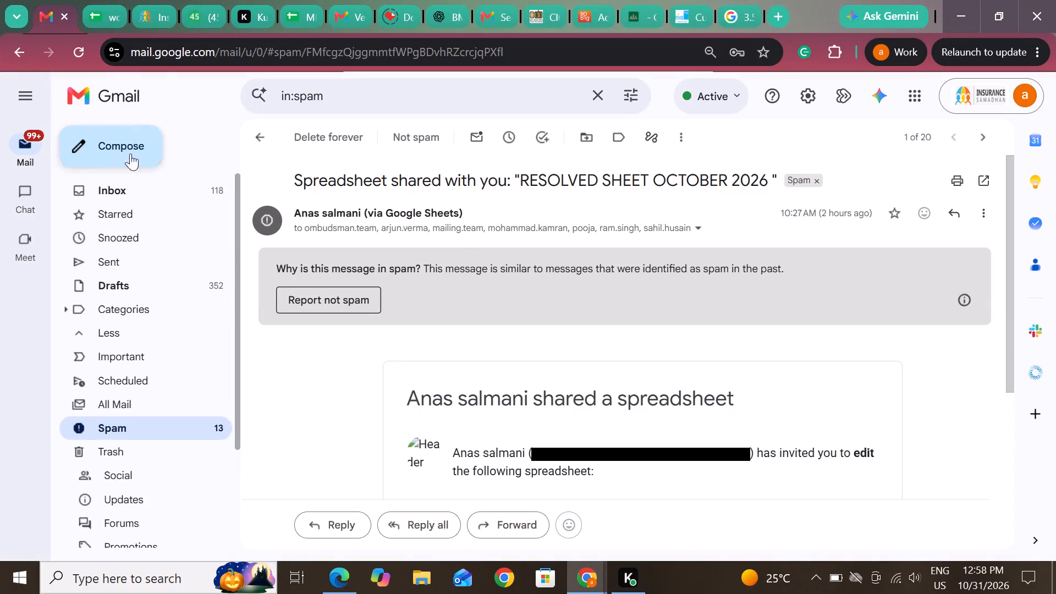
pyautogui.scroll(7, 141, 260)
pyautogui.click(142, 22)
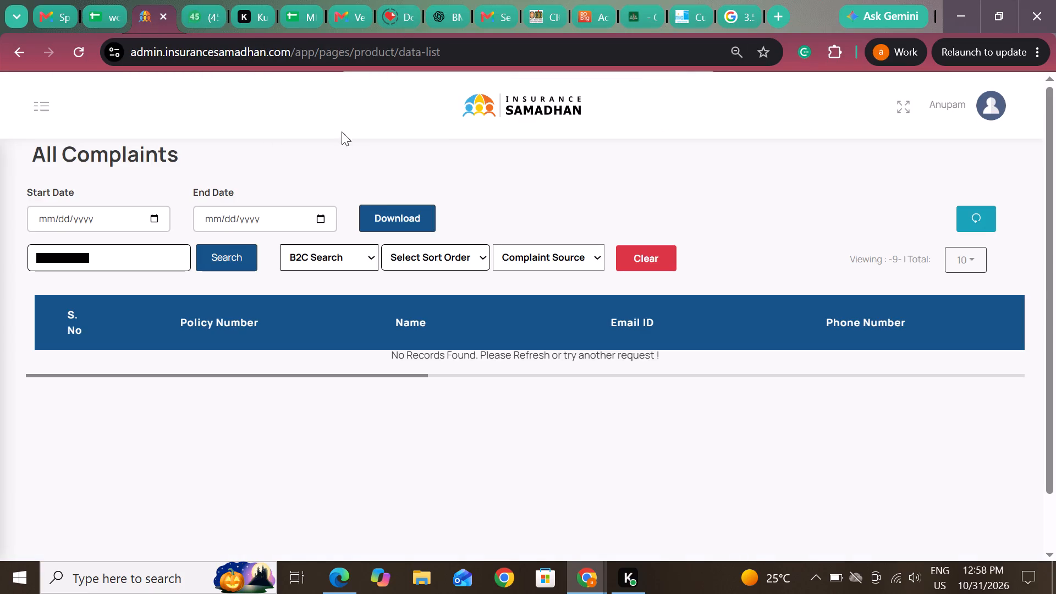
pyautogui.click(63, 28)
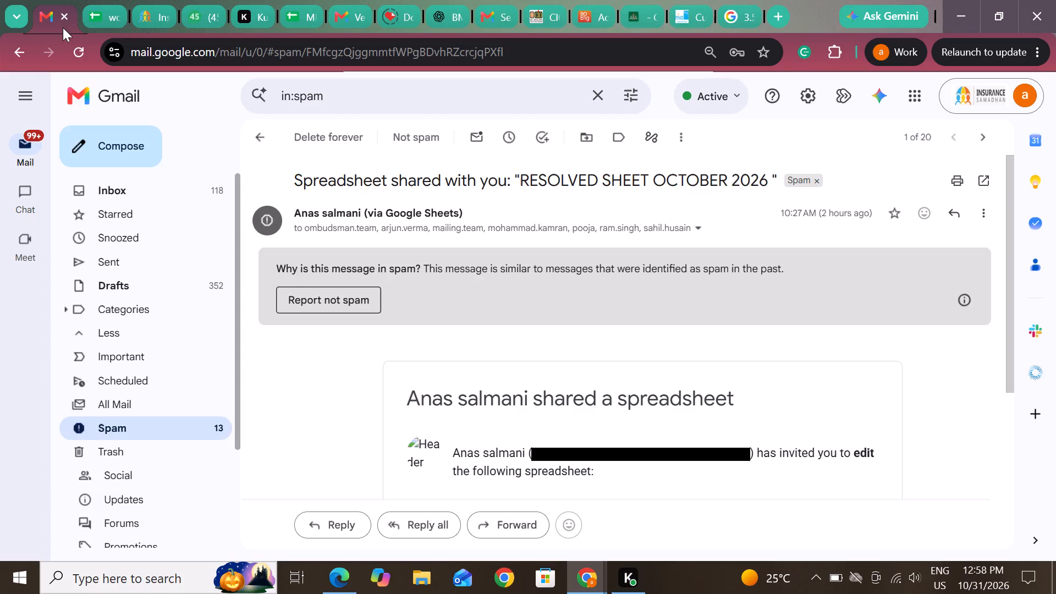
pyautogui.scroll(-10, 289, 208)
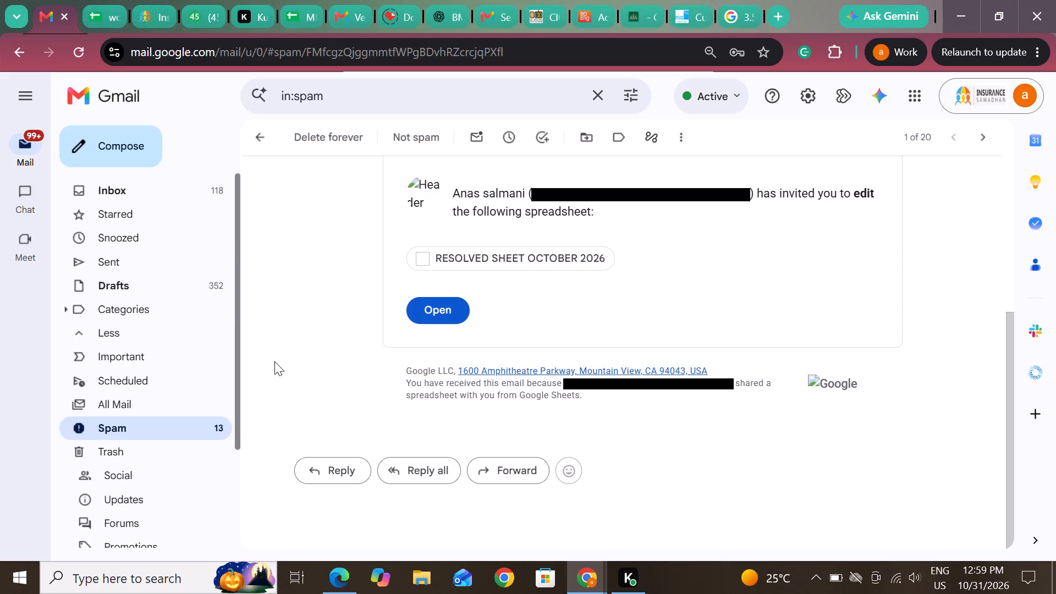
pyautogui.scroll(6, 290, 299)
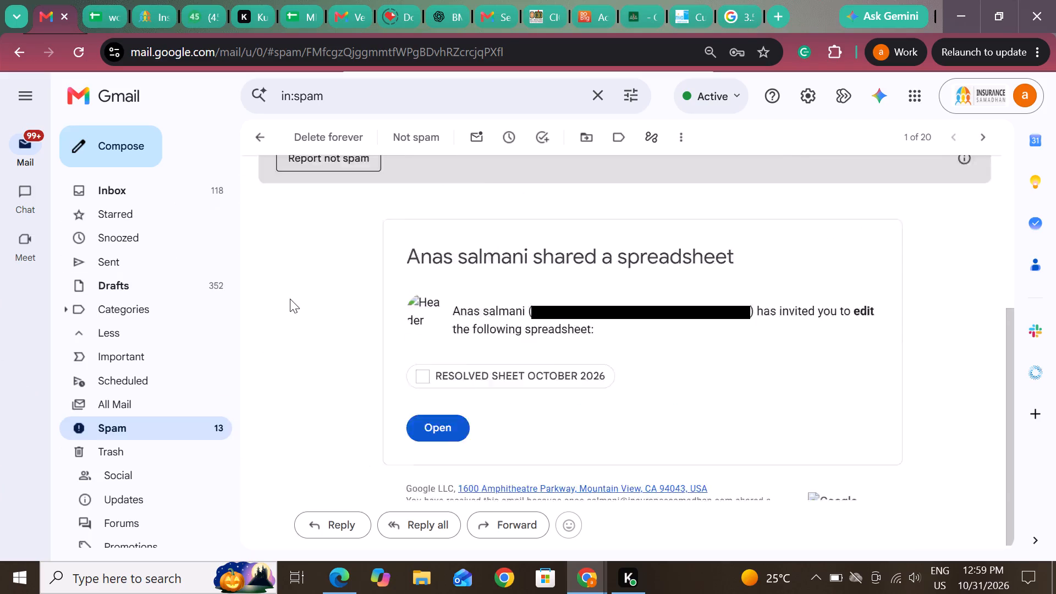
pyautogui.scroll(7, 295, 302)
pyautogui.scroll(-5, 469, 240)
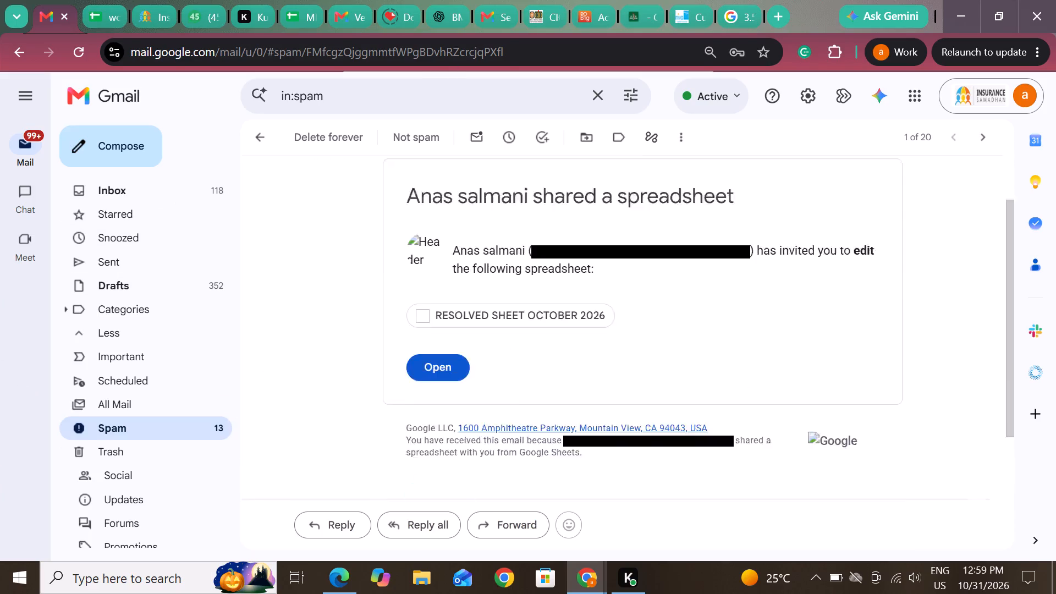
pyautogui.scroll(5, 348, 258)
pyautogui.scroll(6, 393, 264)
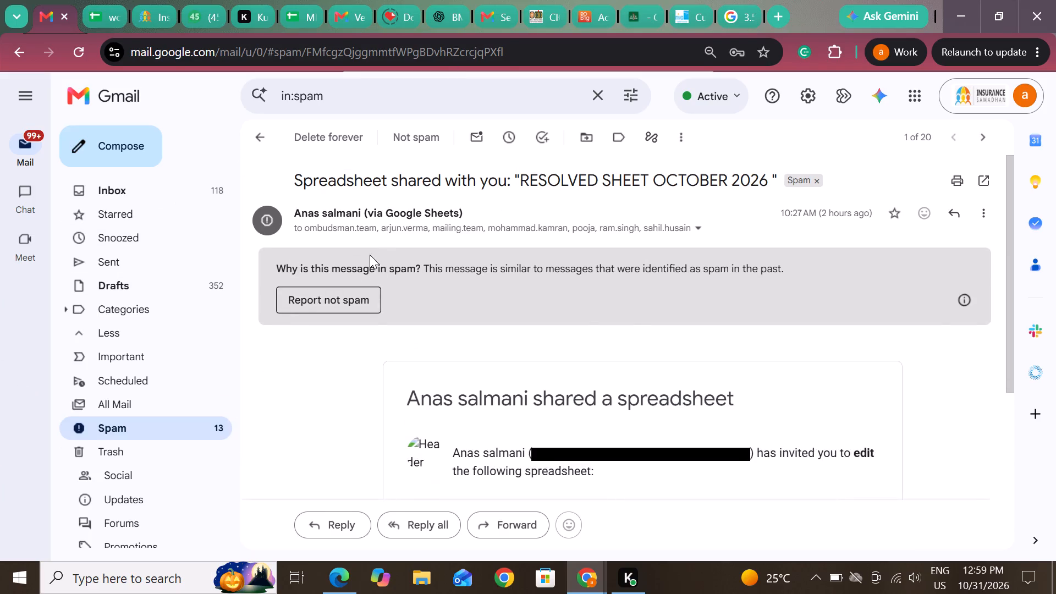
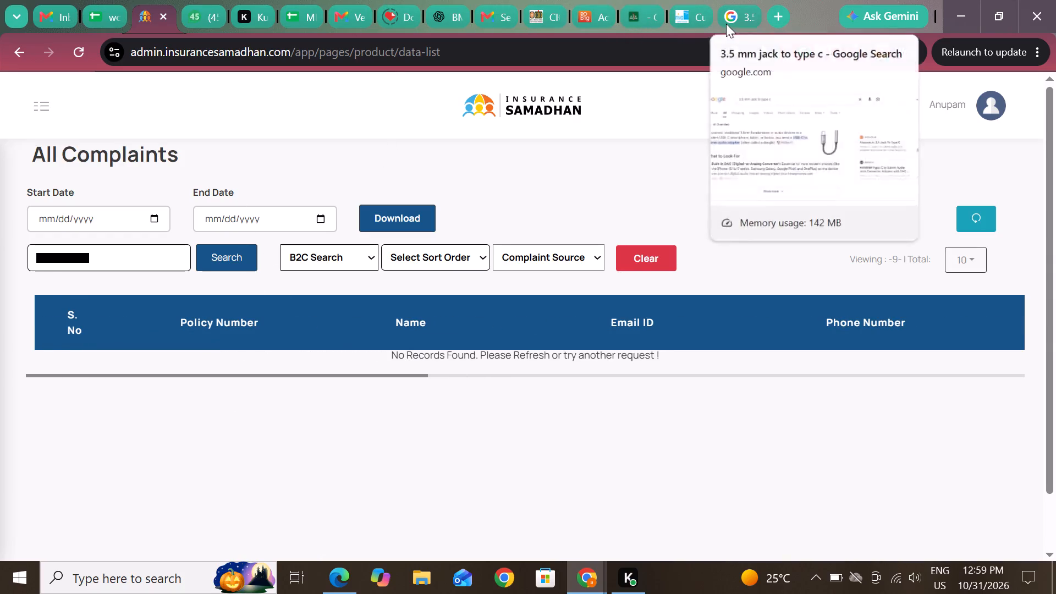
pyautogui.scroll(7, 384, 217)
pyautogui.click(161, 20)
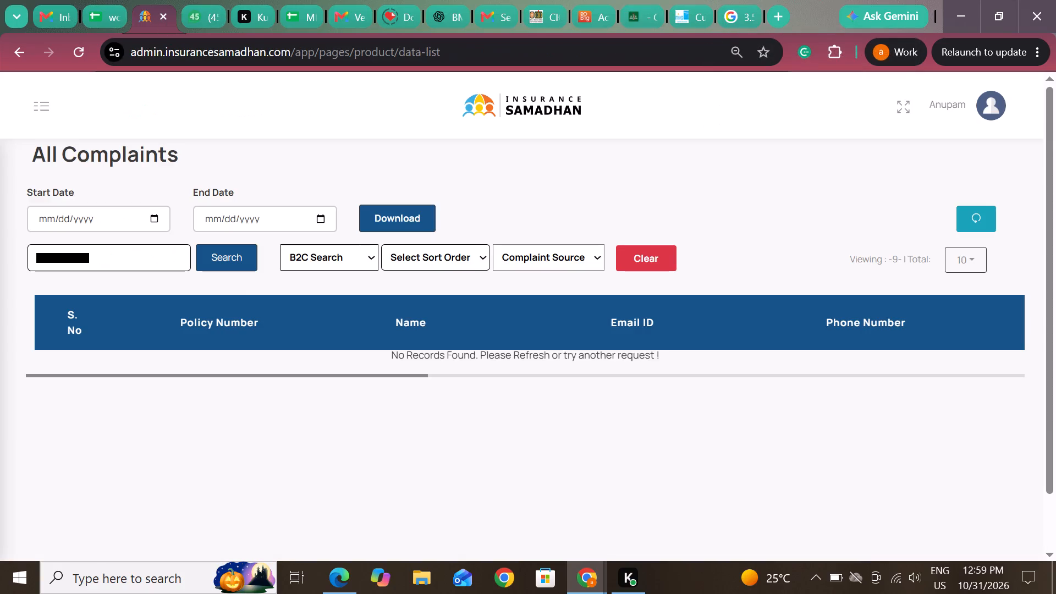
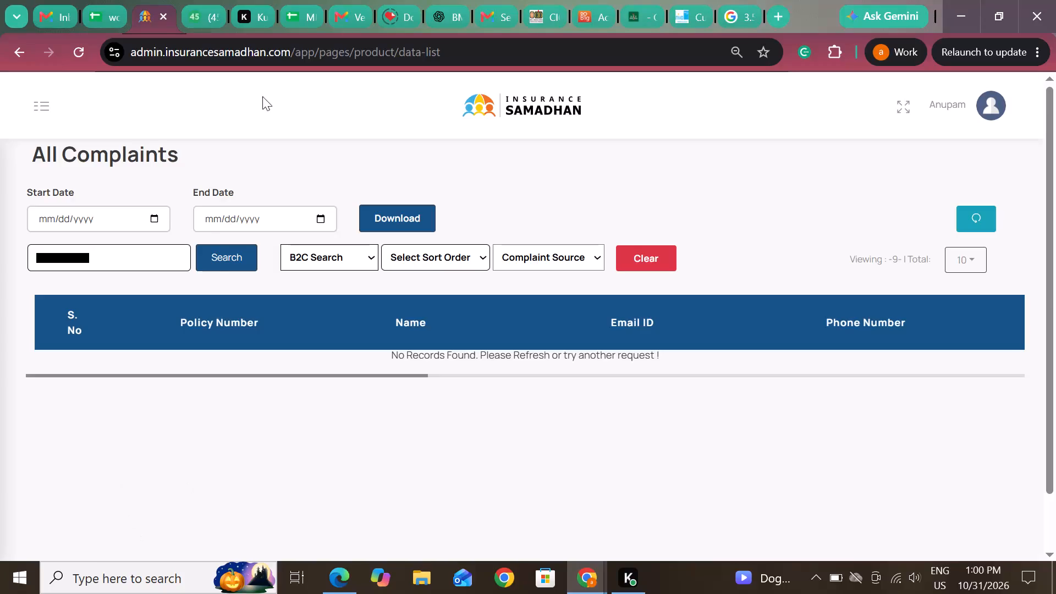
pyautogui.click(102, 25)
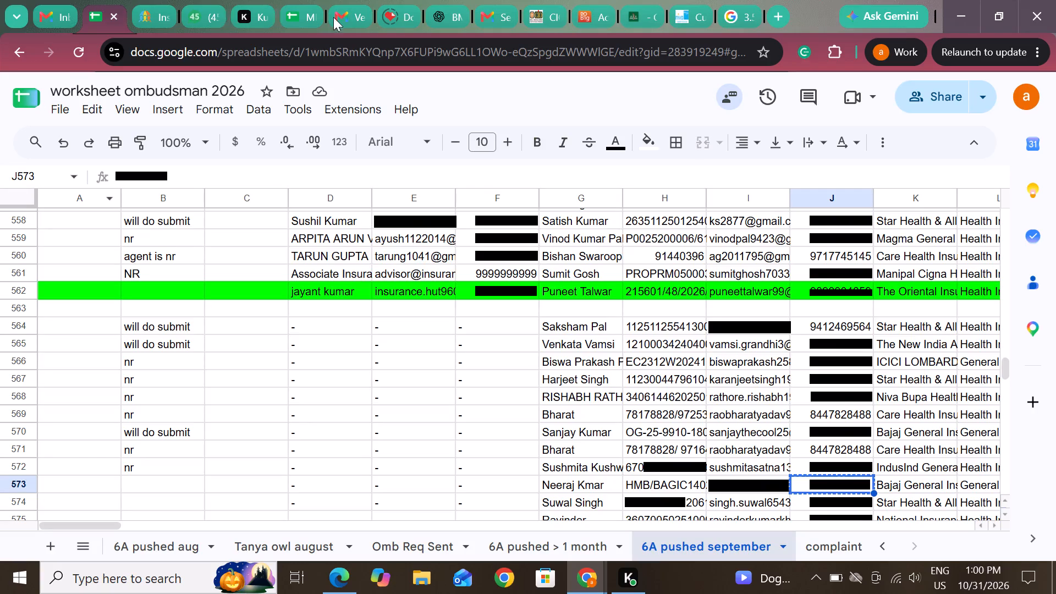
pyautogui.scroll(-1, 165, 331)
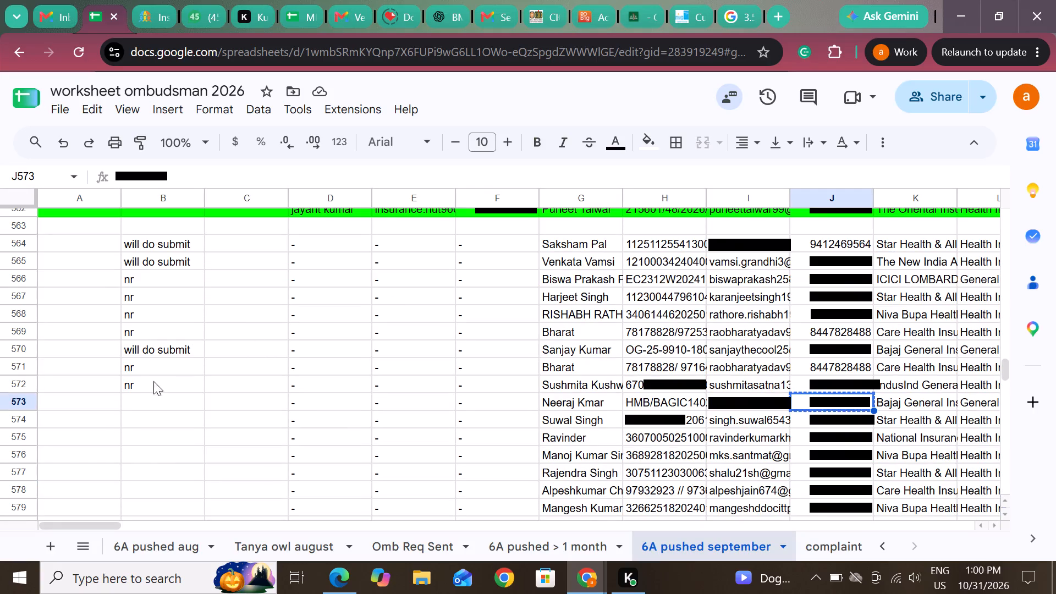
pyautogui.click(170, 391)
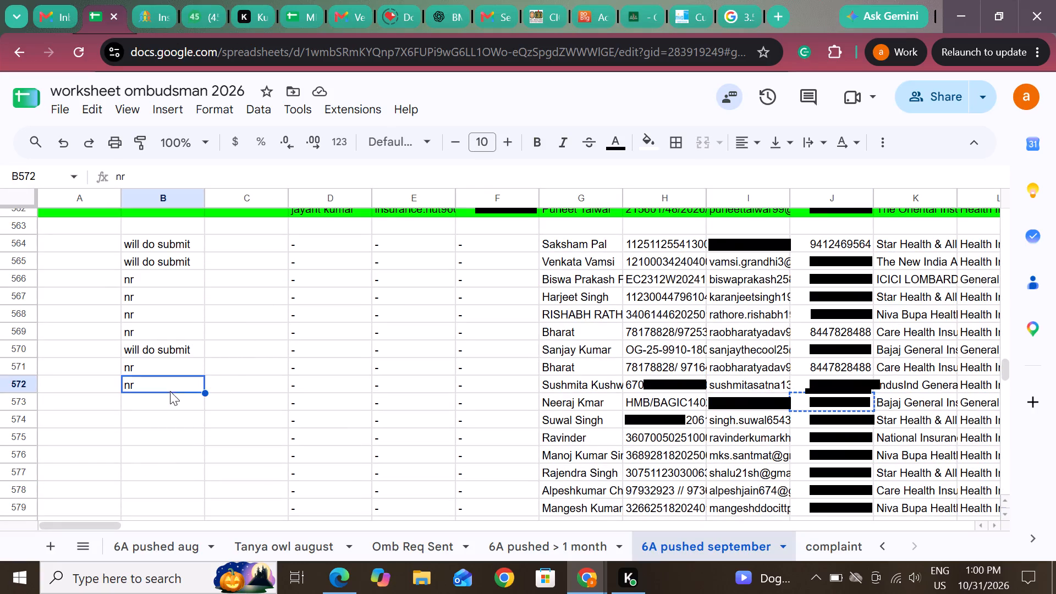
pyautogui.click(165, 406)
pyautogui.click(329, 405)
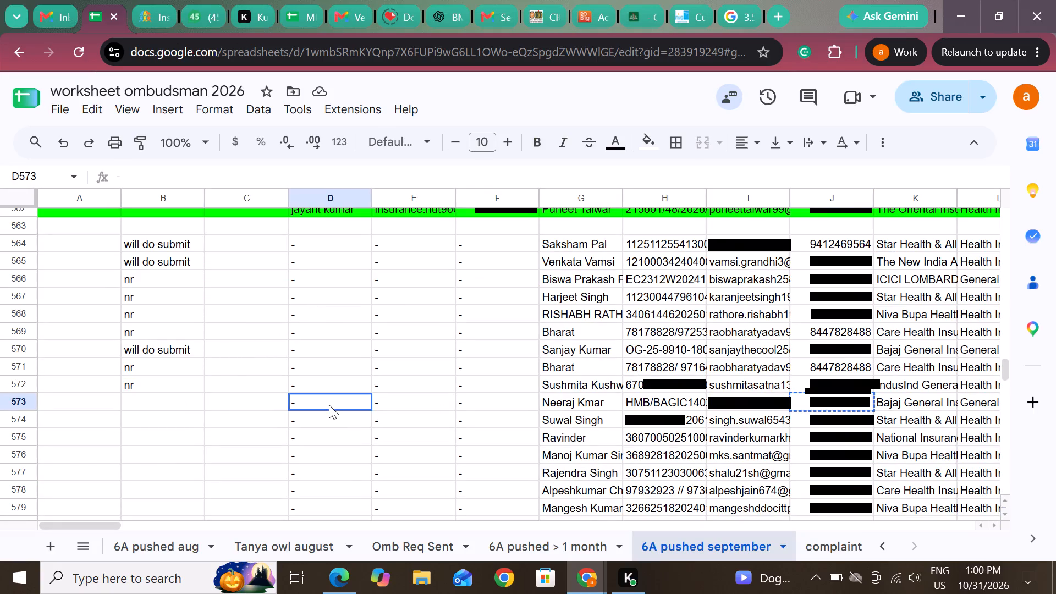
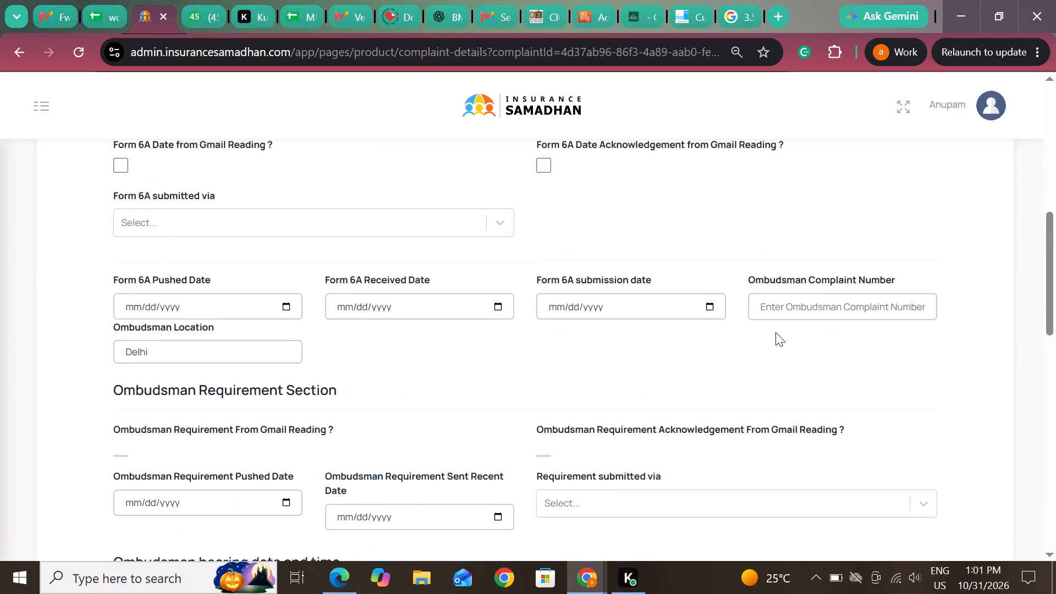
pyautogui.keyDown('ctrl'); pyautogui.click(776, 332); pyautogui.keyUp('ctrl')
pyautogui.keyDown('ctrl'); pyautogui.click(772, 310); pyautogui.keyUp('ctrl')
pyautogui.hotkey('ctrl', 'v')
pyautogui.click(493, 303)
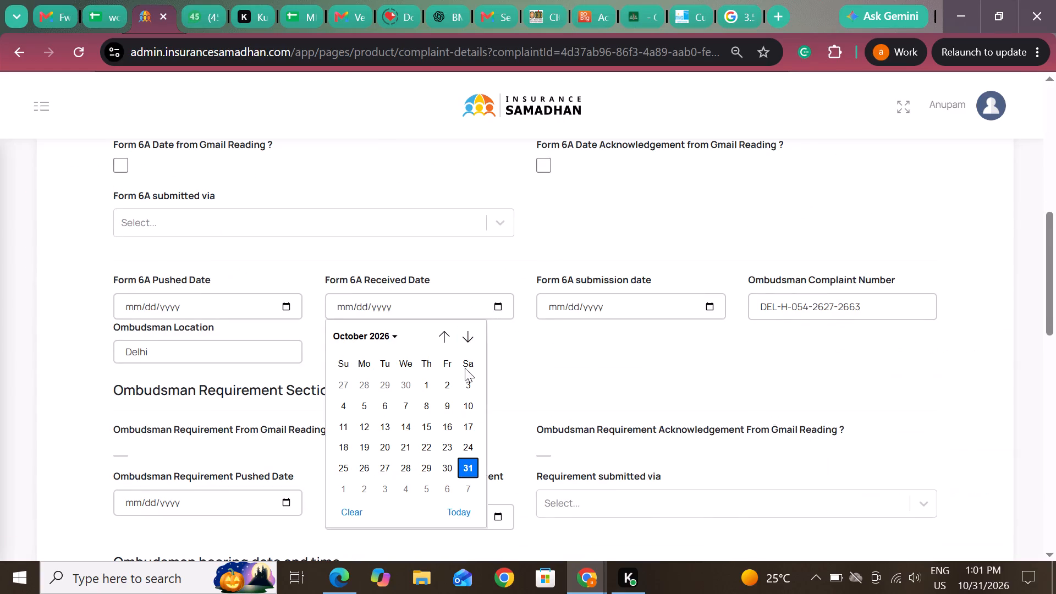
pyautogui.click(469, 508)
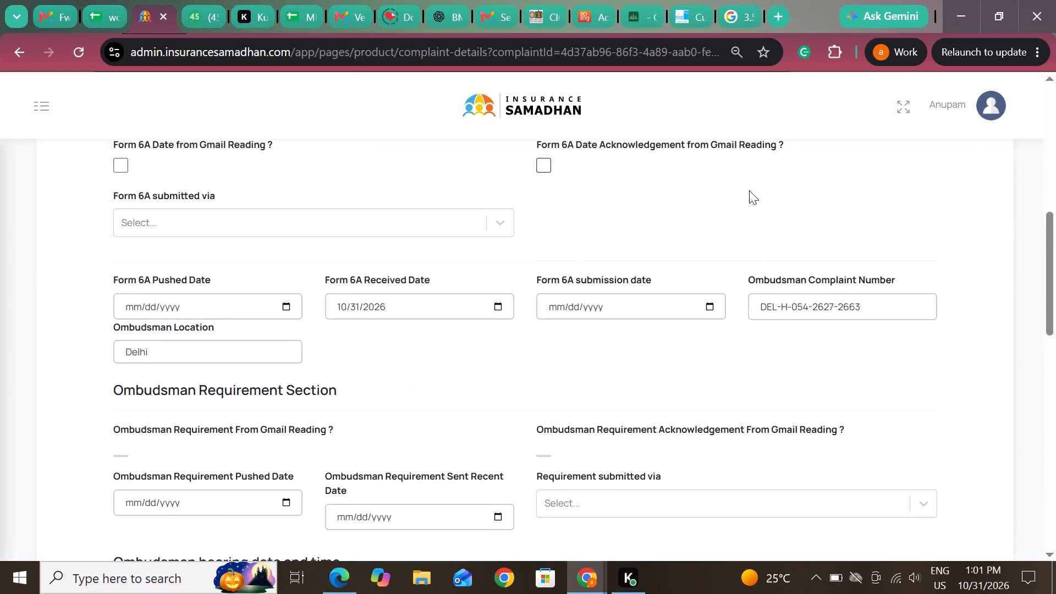
pyautogui.scroll(4, 842, 265)
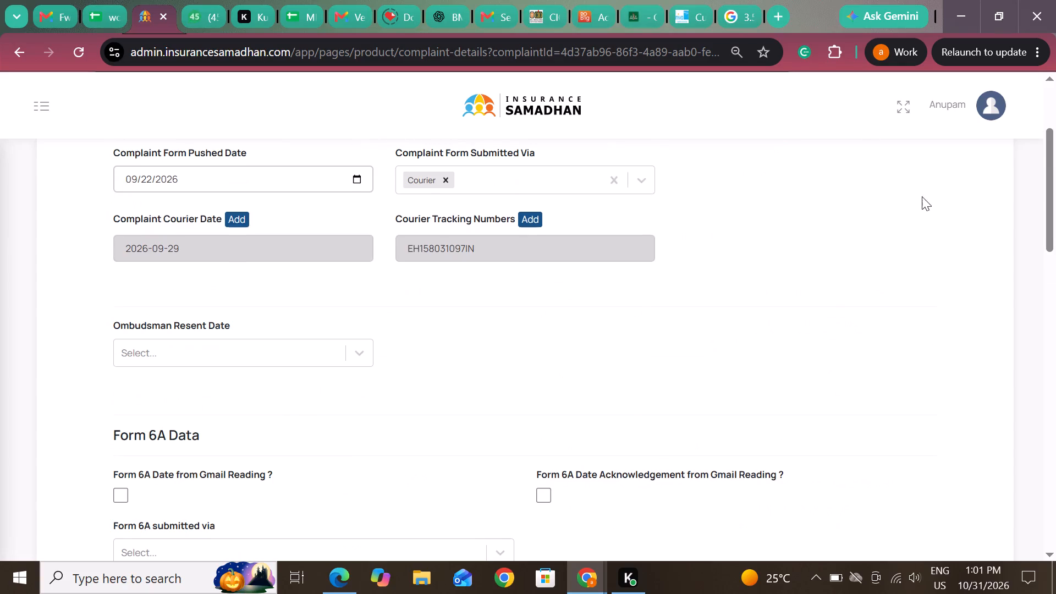
pyautogui.scroll(5, 922, 196)
pyautogui.click(927, 172)
pyautogui.click(43, 159)
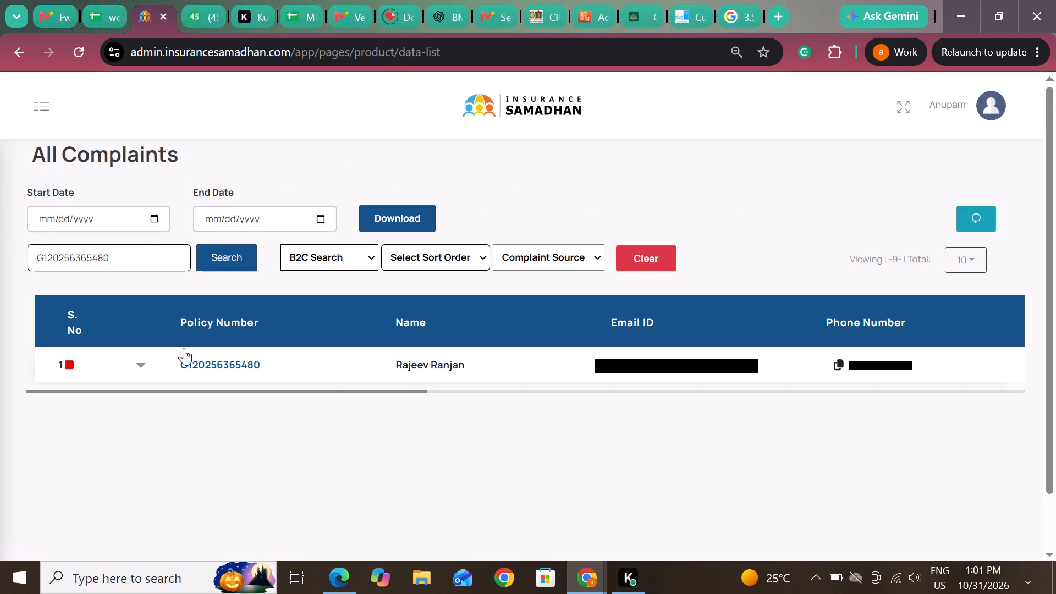
pyautogui.click(331, 394)
pyautogui.moveTo(331, 391); pyautogui.dragTo(390, 389)
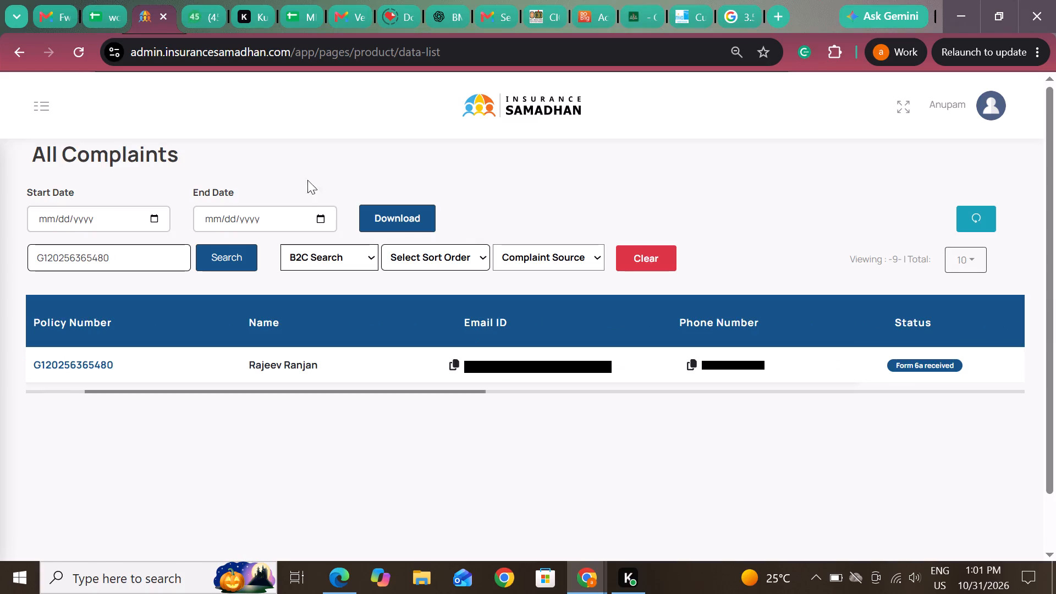
pyautogui.click(700, 366)
pyautogui.click(696, 367)
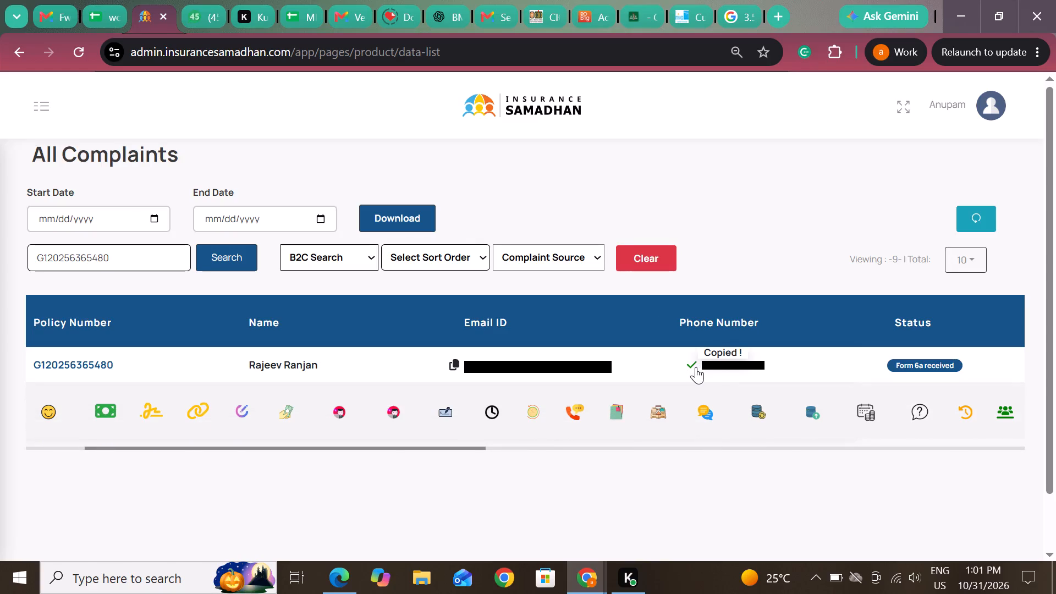
# Switch to the Smartflo dialer, replace the destination with the copied phone number and place the call.
pyautogui.click(590, 23)
pyautogui.keyDown('ctrl'); pyautogui.doubleClick(499, 178); pyautogui.keyUp('ctrl')
pyautogui.hotkey('ctrl', 'v')
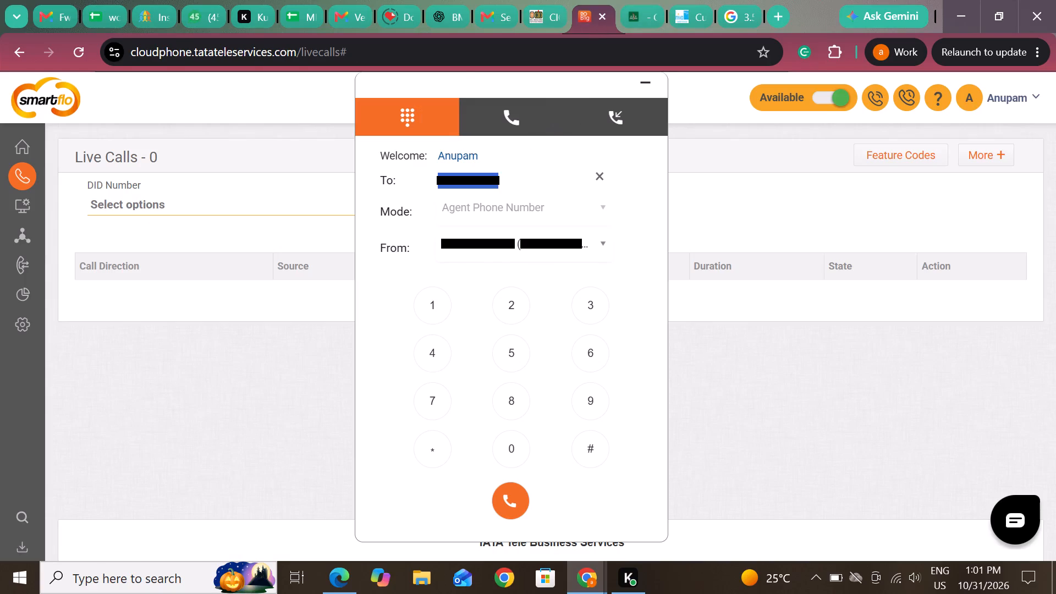
pyautogui.click(501, 496)
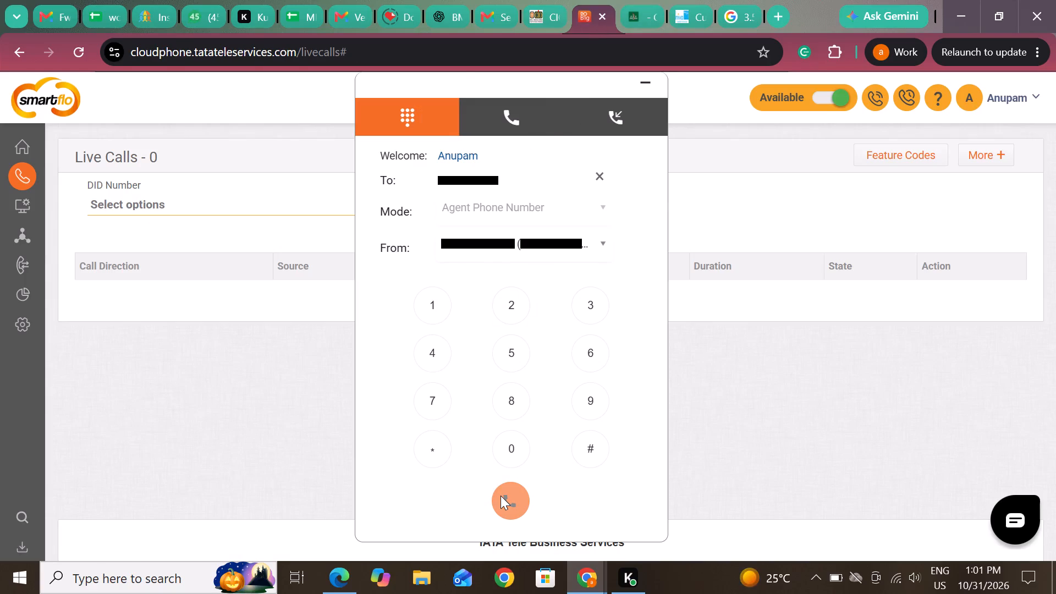
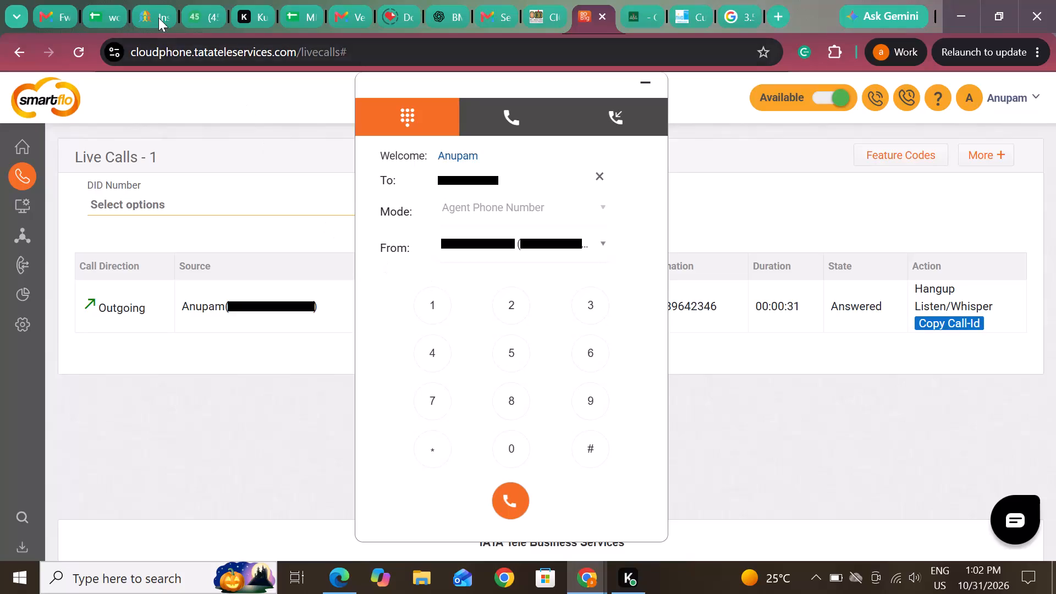
pyautogui.click(154, 15)
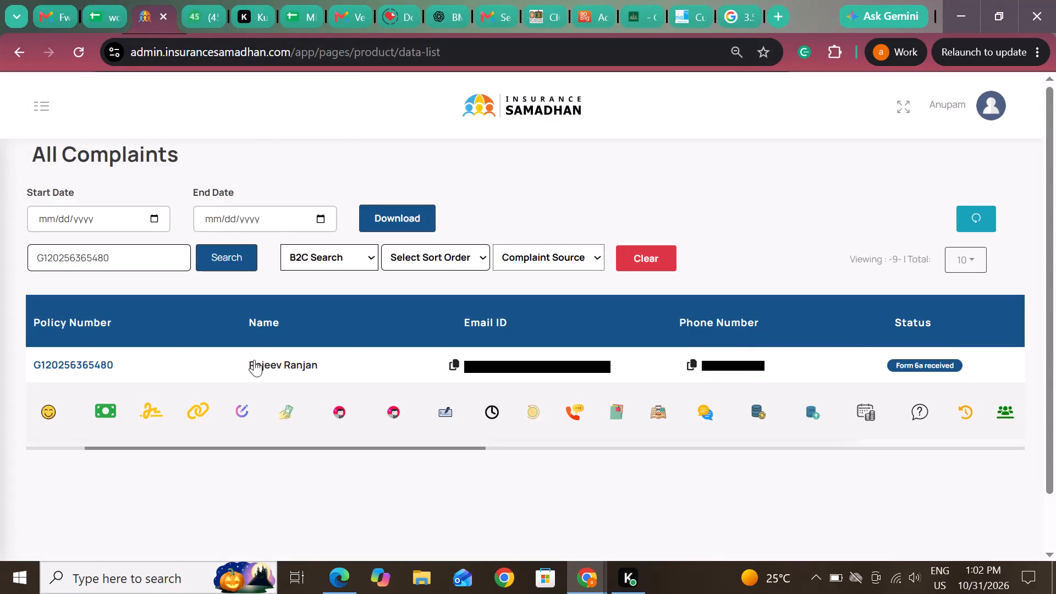
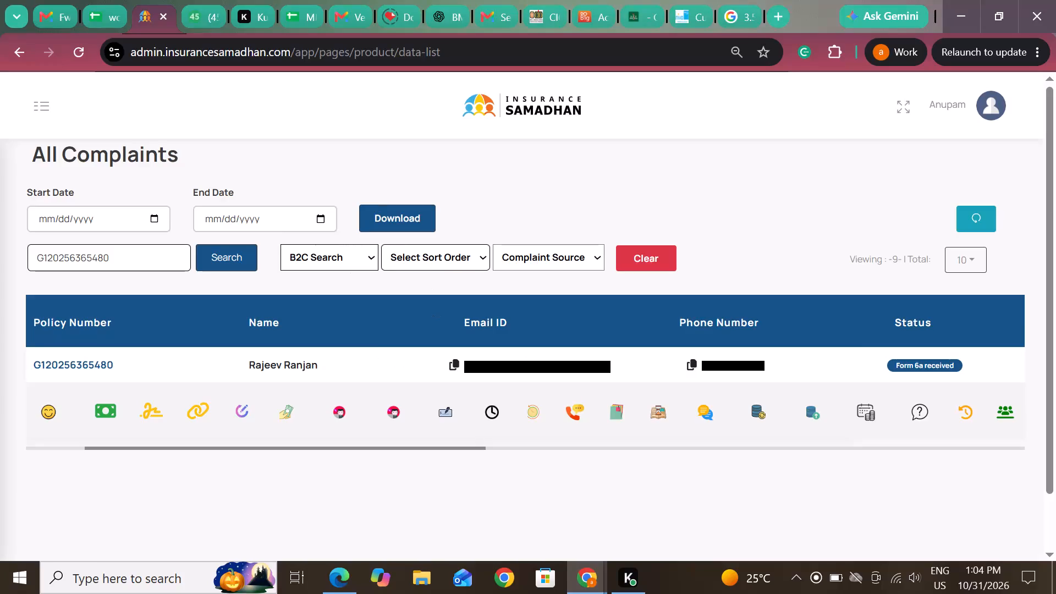
pyautogui.hscroll(-2, 467, 353)
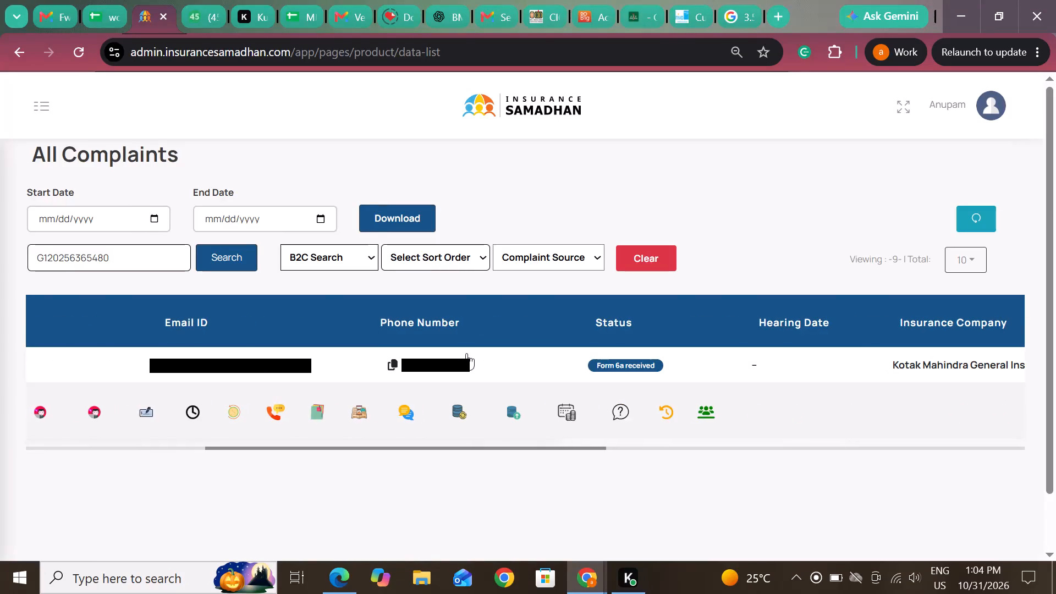
pyautogui.hscroll(-1, 466, 353)
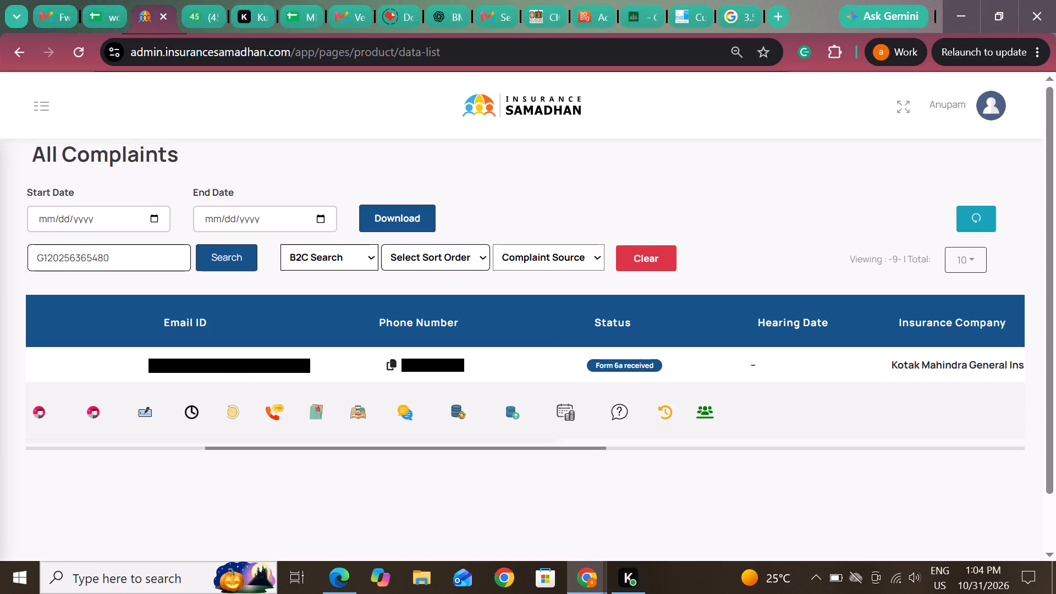
pyautogui.hscroll(1, 291, 351)
pyautogui.hscroll(-1, 291, 351)
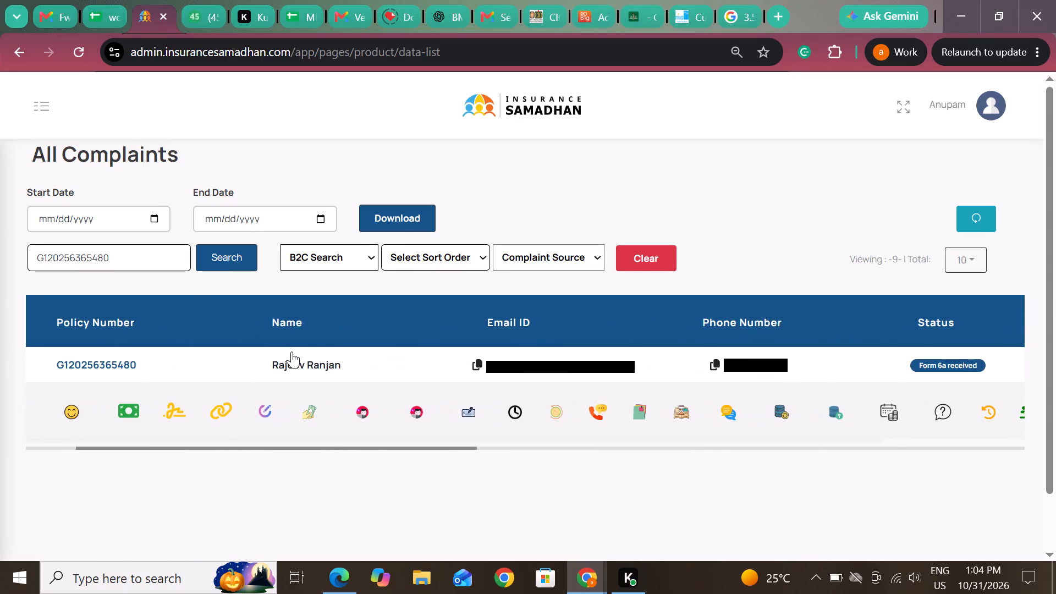
pyautogui.hscroll(-1, 291, 351)
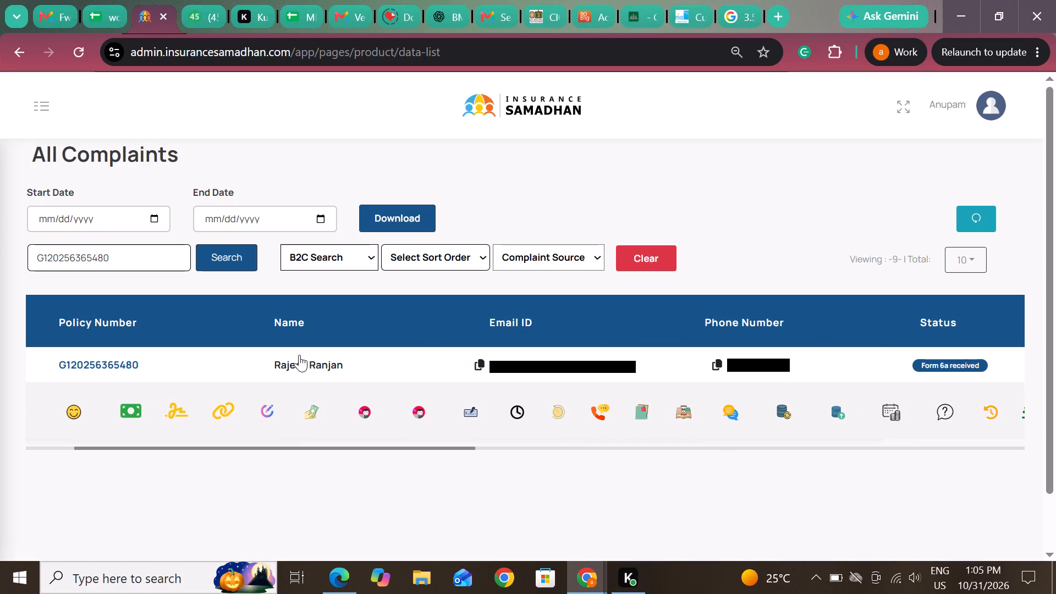
pyautogui.hscroll(-1, 326, 365)
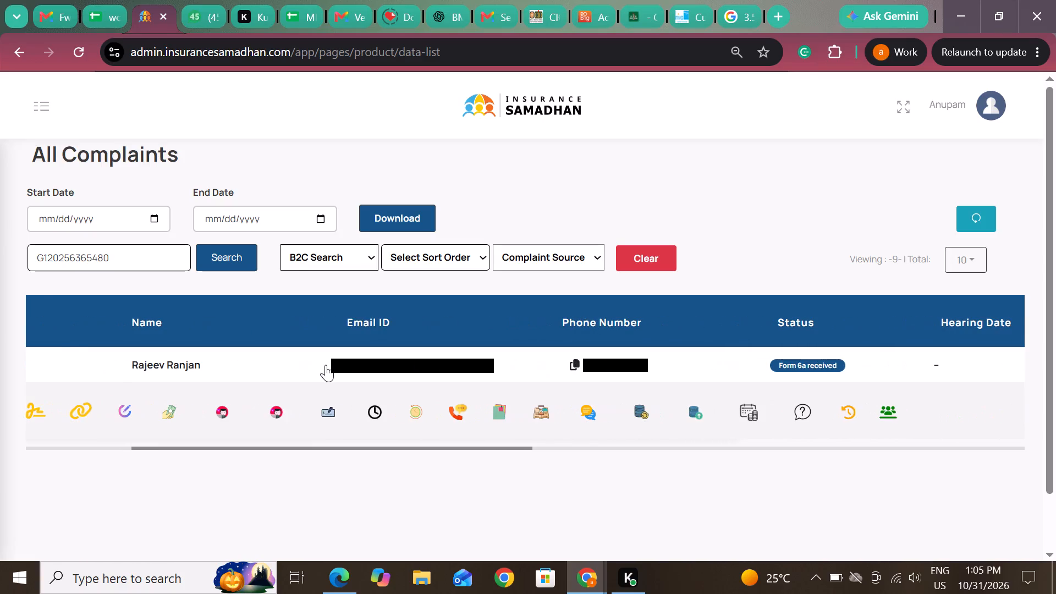
pyautogui.hscroll(-2, 326, 365)
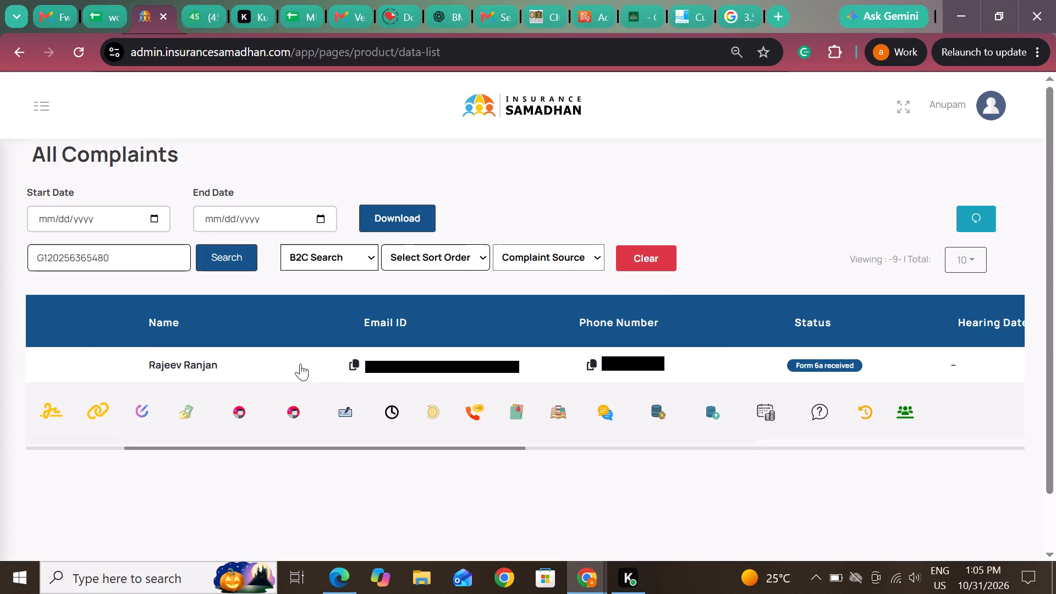
# Switch to the worksheet ombudsman 2026 spreadsheet and review the column B call remarks around rows 564 to 573 of 6A pushed september.
pyautogui.click(97, 8)
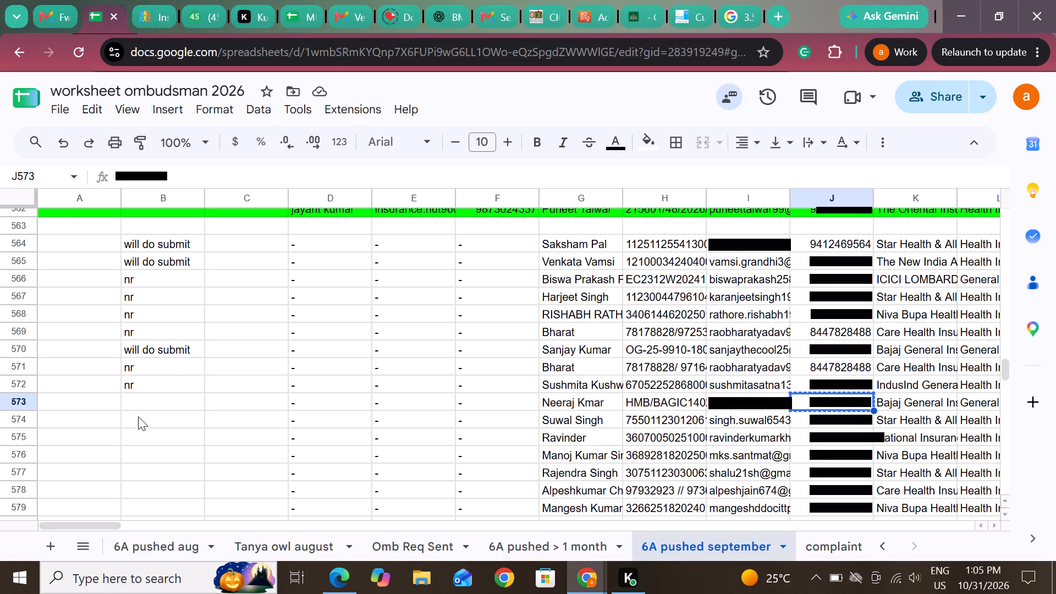
pyautogui.click(135, 395)
pyautogui.click(137, 351)
pyautogui.click(141, 290)
pyautogui.click(144, 273)
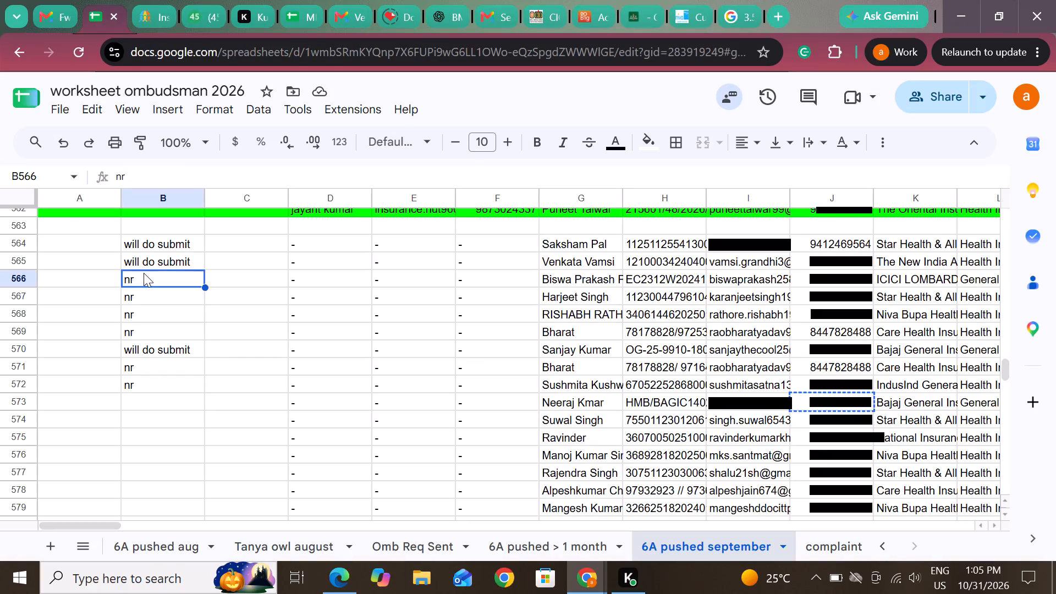
pyautogui.click(152, 240)
pyautogui.click(147, 294)
pyautogui.click(144, 326)
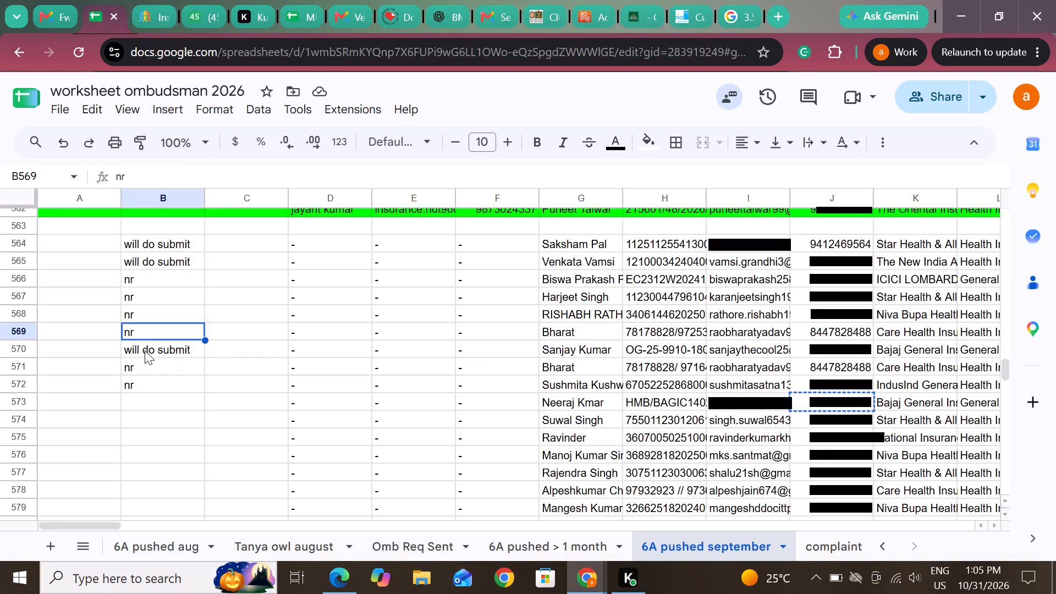
pyautogui.click(145, 352)
pyautogui.click(144, 381)
pyautogui.click(152, 399)
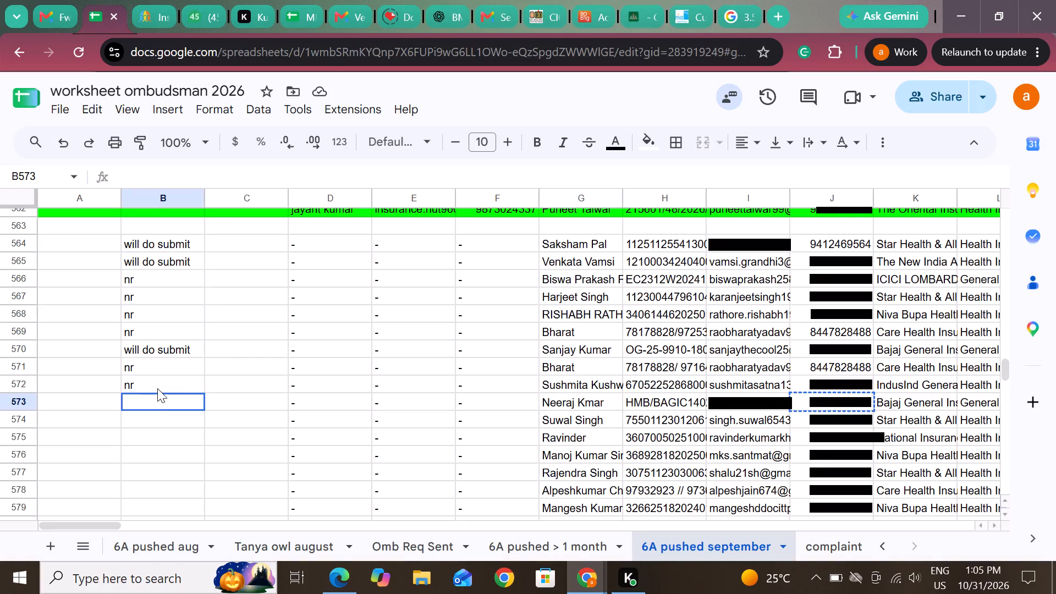
pyautogui.click(158, 387)
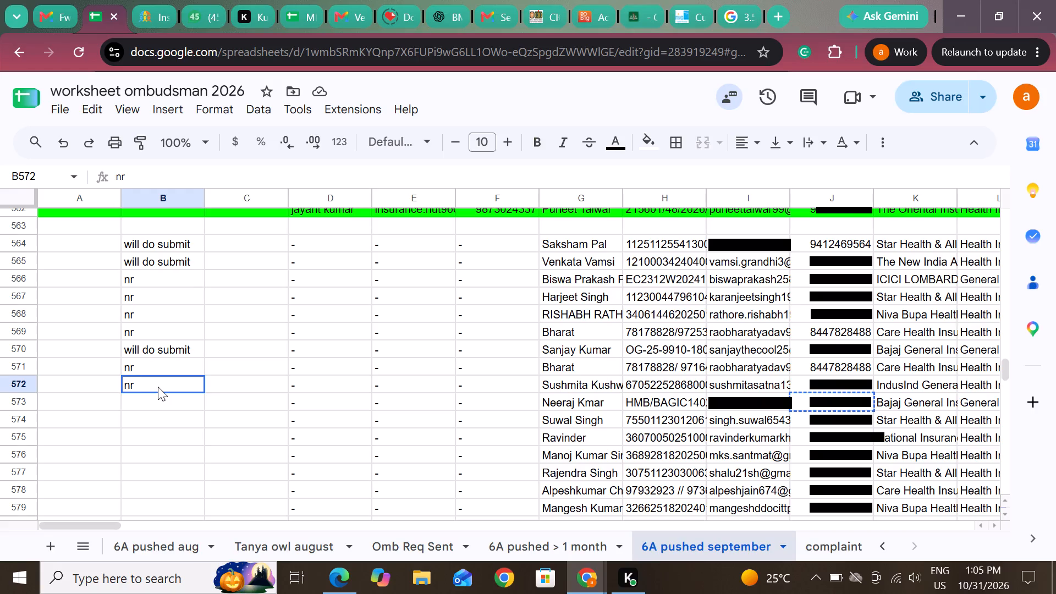
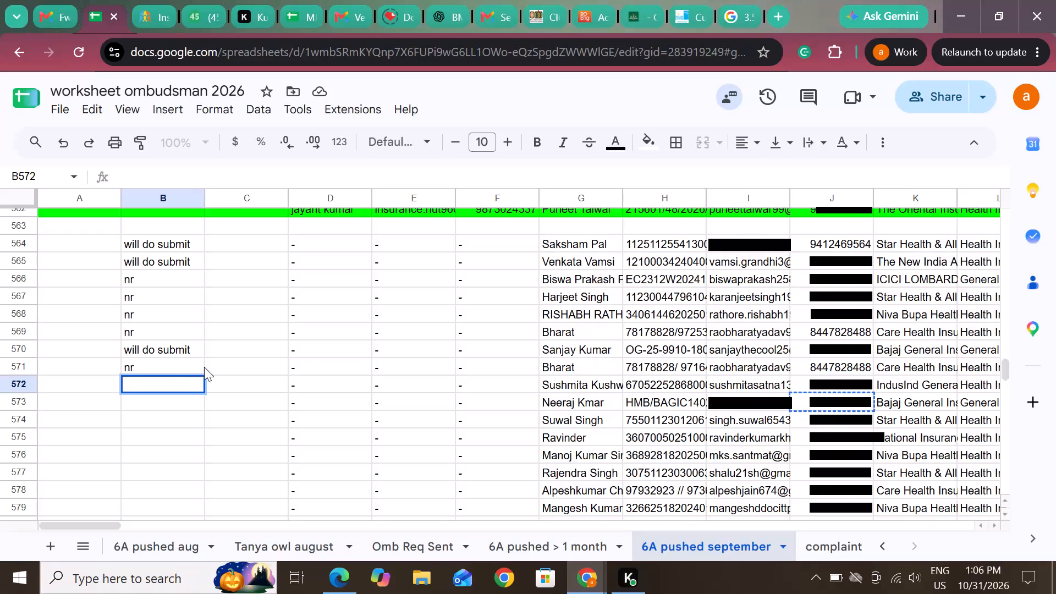
# Record the call remark "nr" in column B of row 572 on the 6A pushed september sheet.
pyautogui.write('nr')
pyautogui.press('space')
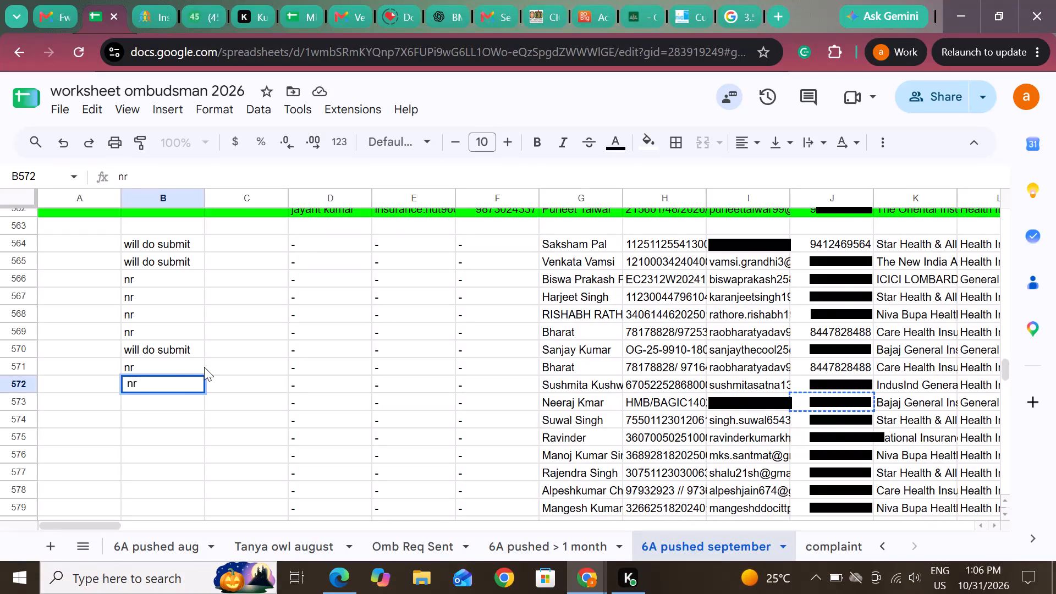
pyautogui.press('Return')
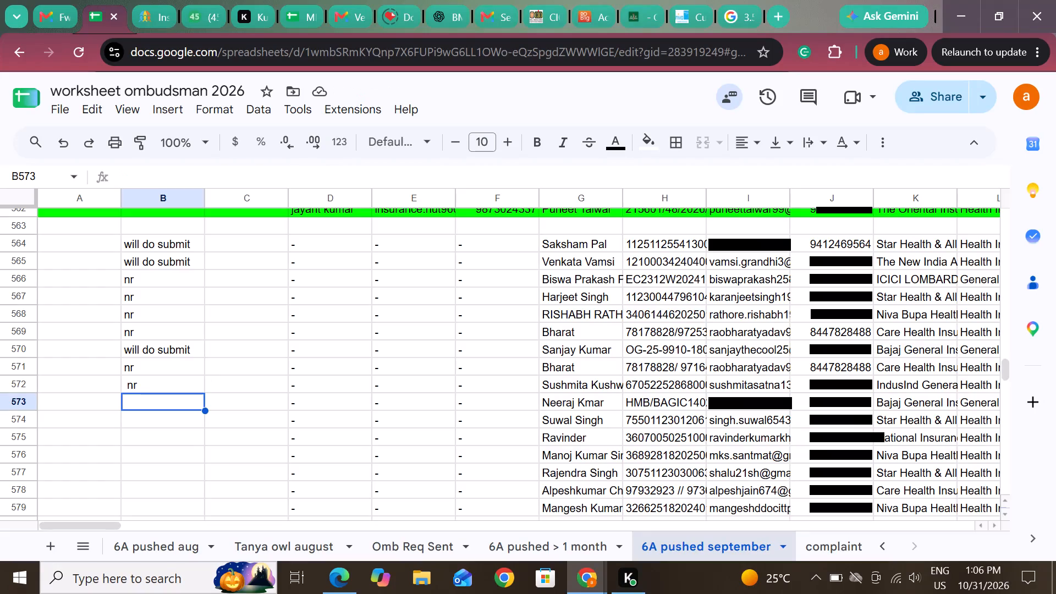
pyautogui.click(145, 382)
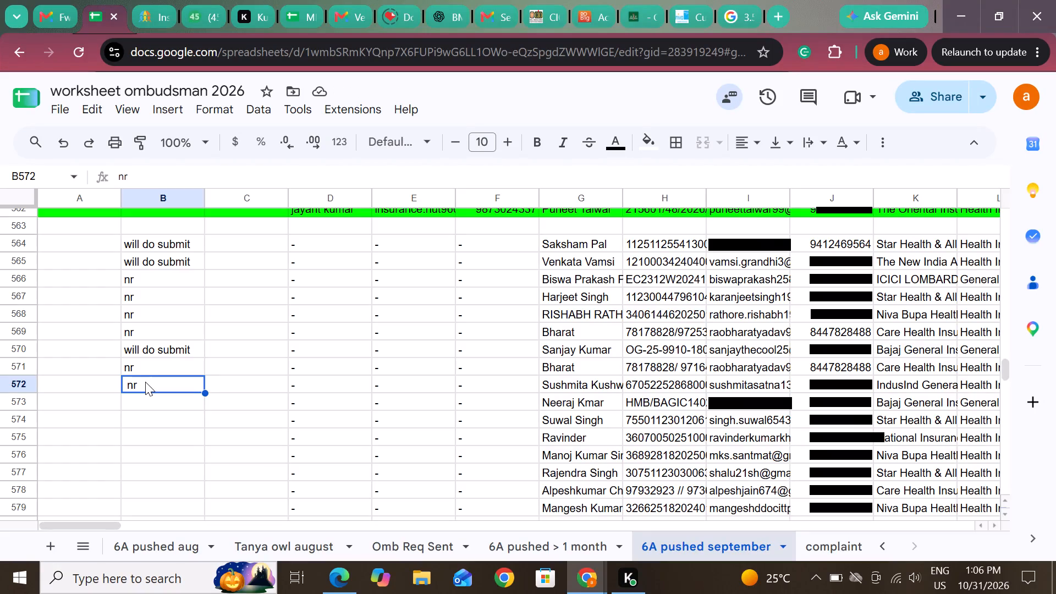
pyautogui.click(135, 413)
pyautogui.click(98, 390)
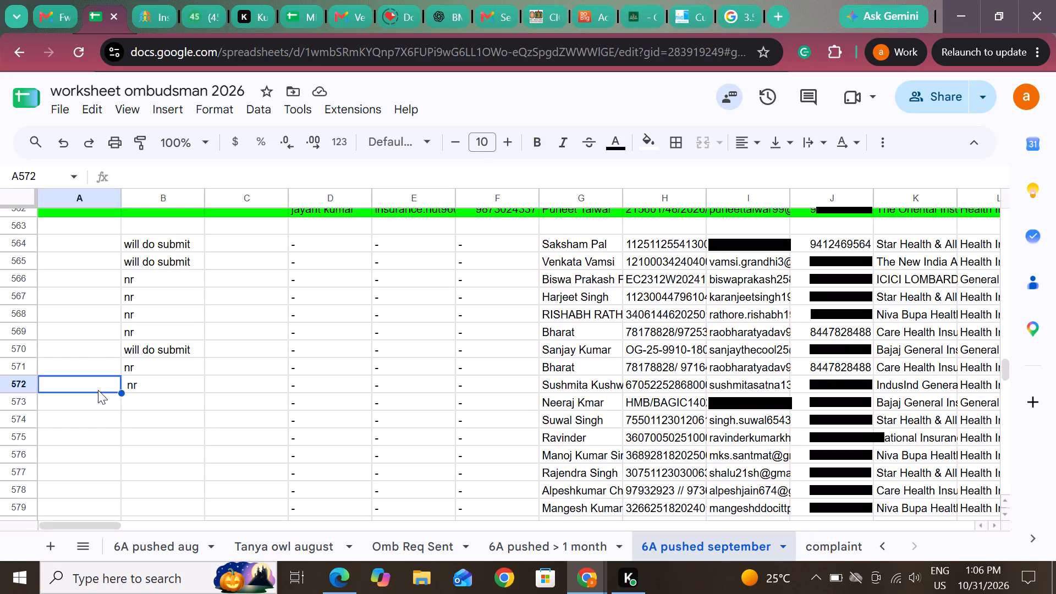
pyautogui.click(127, 398)
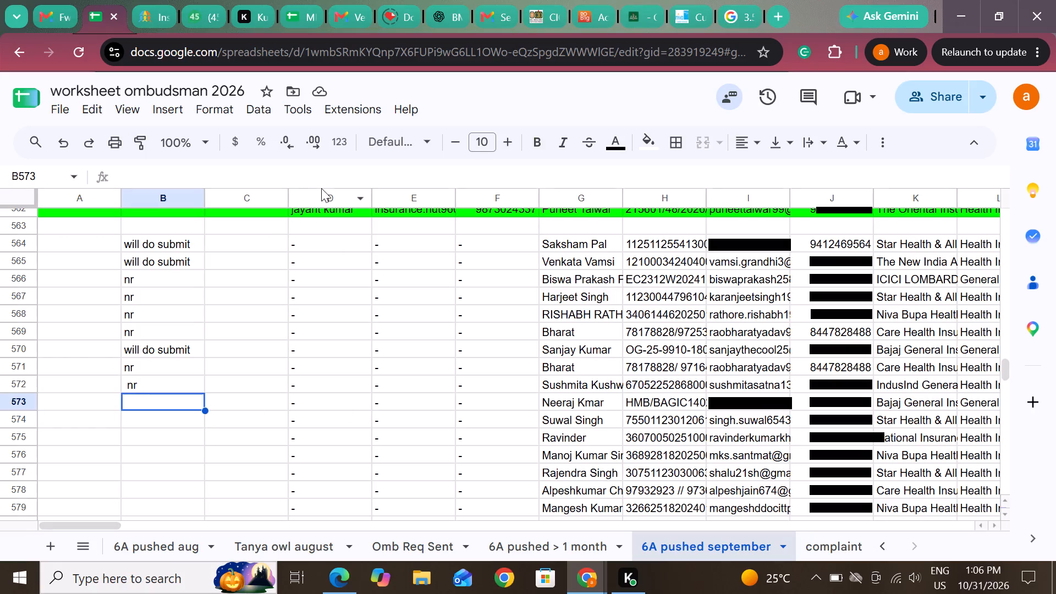
pyautogui.click(135, 13)
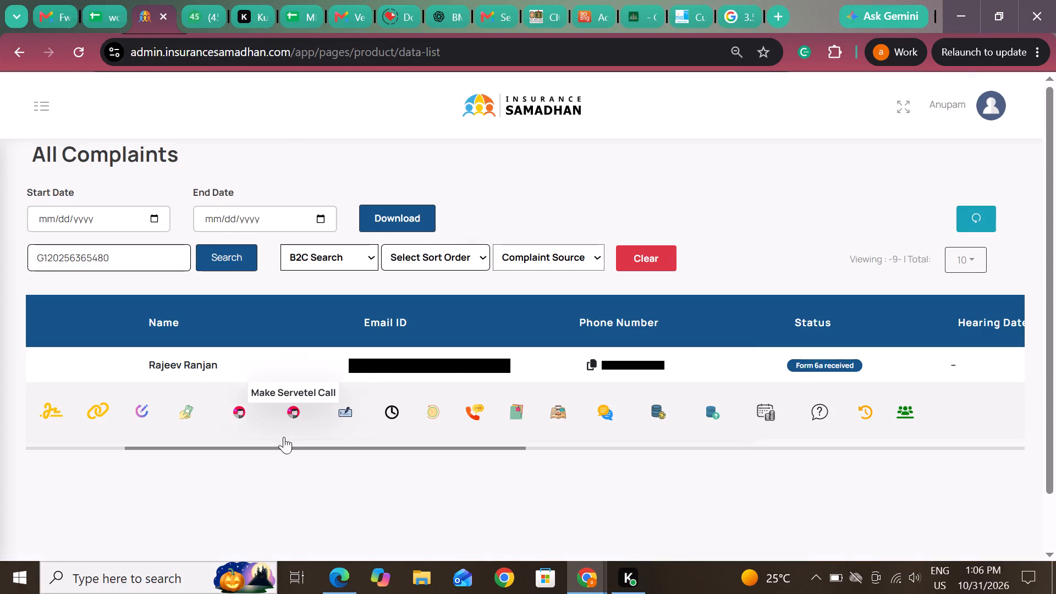
pyautogui.moveTo(232, 447); pyautogui.dragTo(98, 448)
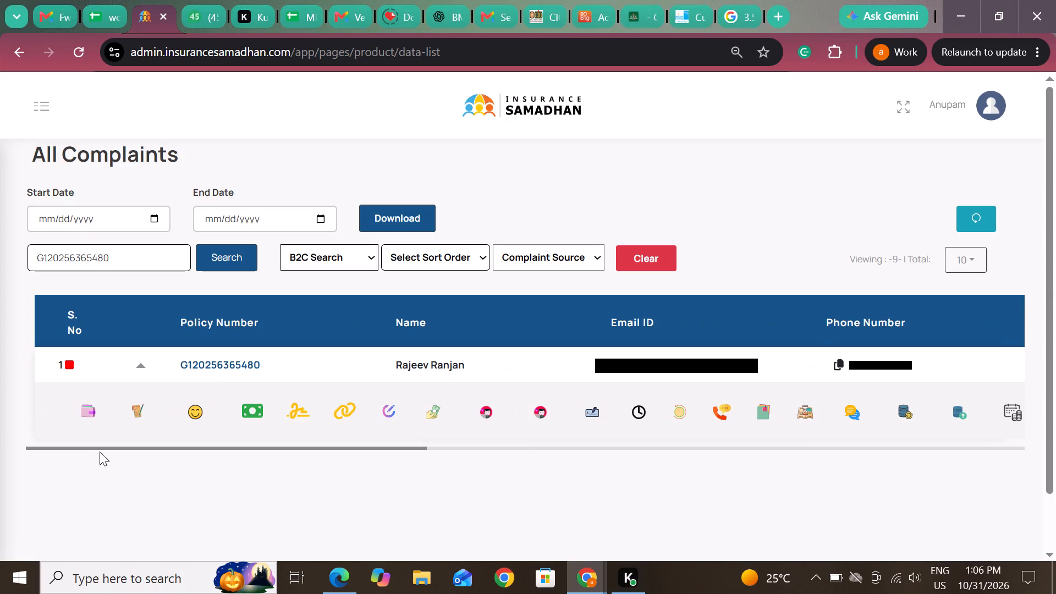
pyautogui.moveTo(107, 448); pyautogui.dragTo(146, 453)
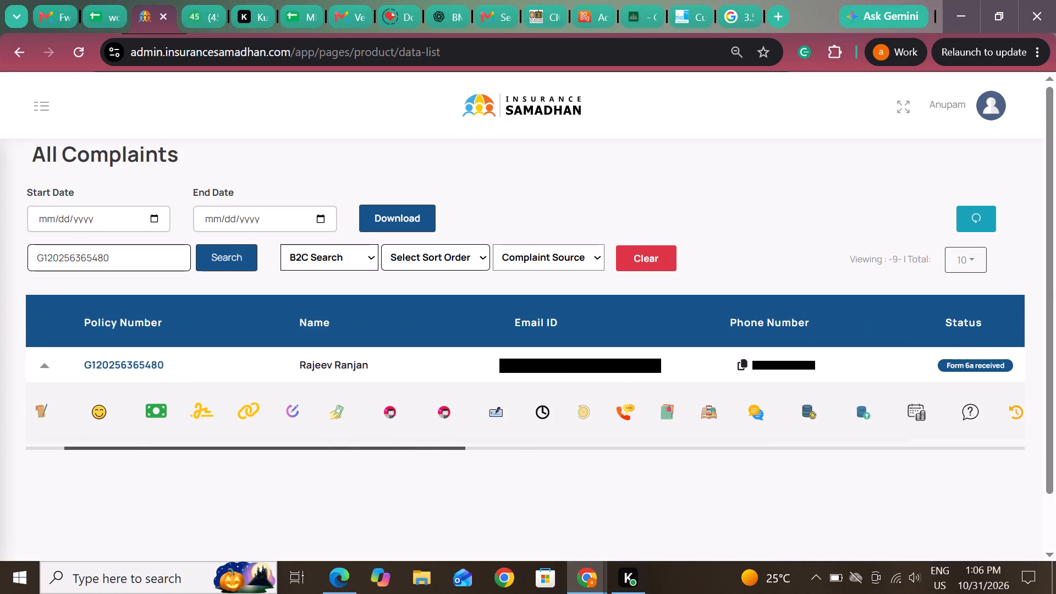
pyautogui.moveTo(146, 453); pyautogui.dragTo(141, 450)
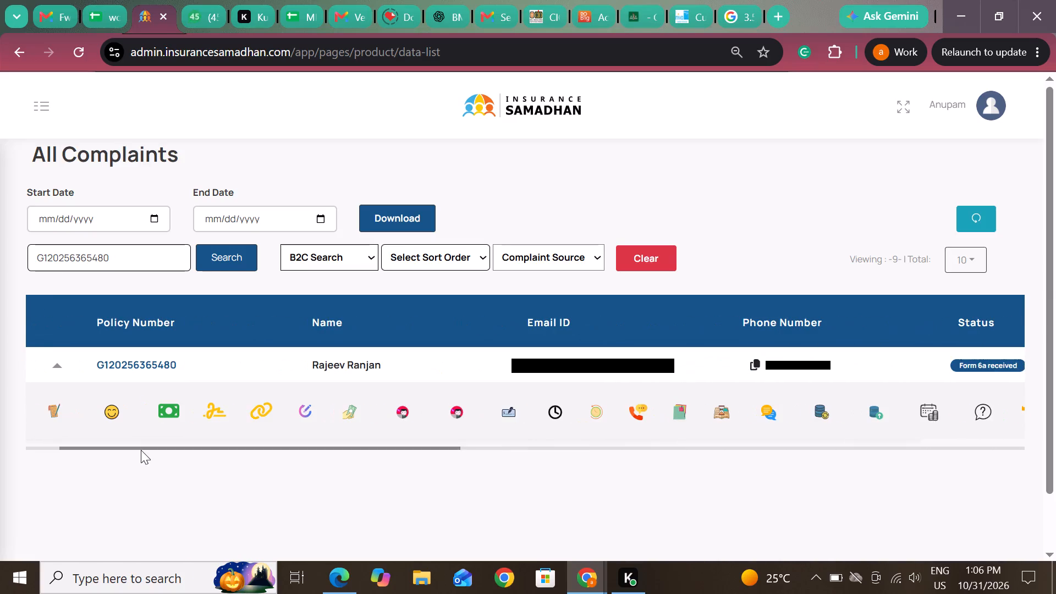
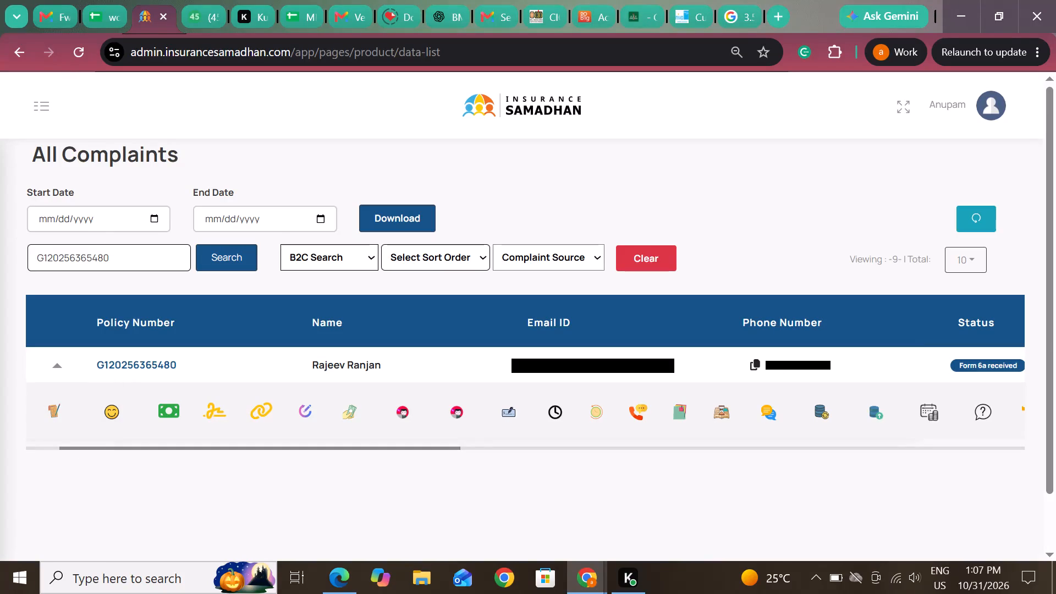
# Examine the communication log of the listed complaint with status Form 6a received, and close the log.
pyautogui.hscroll(2, 163, 379)
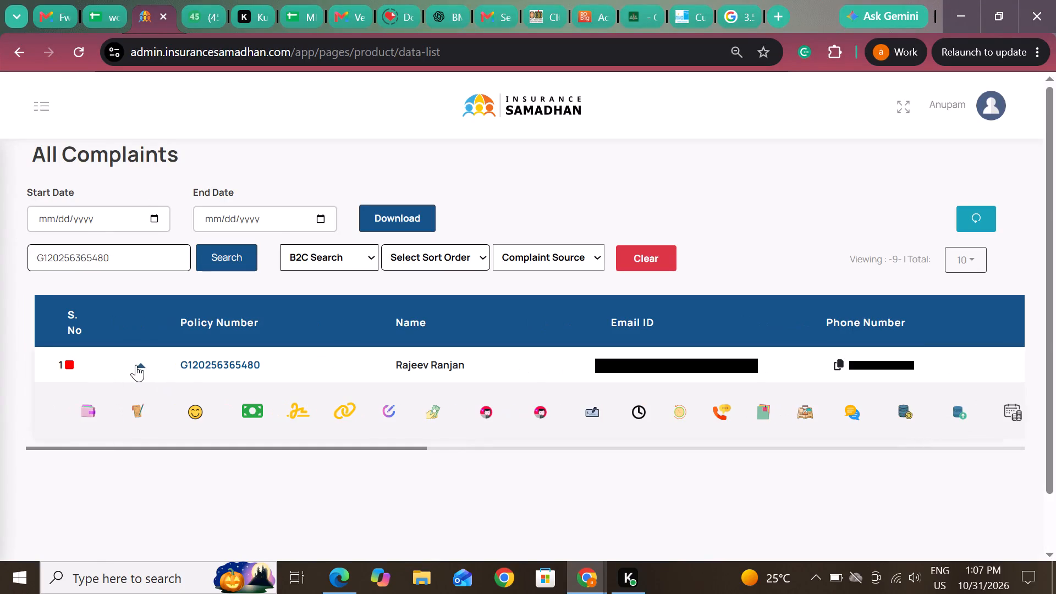
pyautogui.click(136, 365)
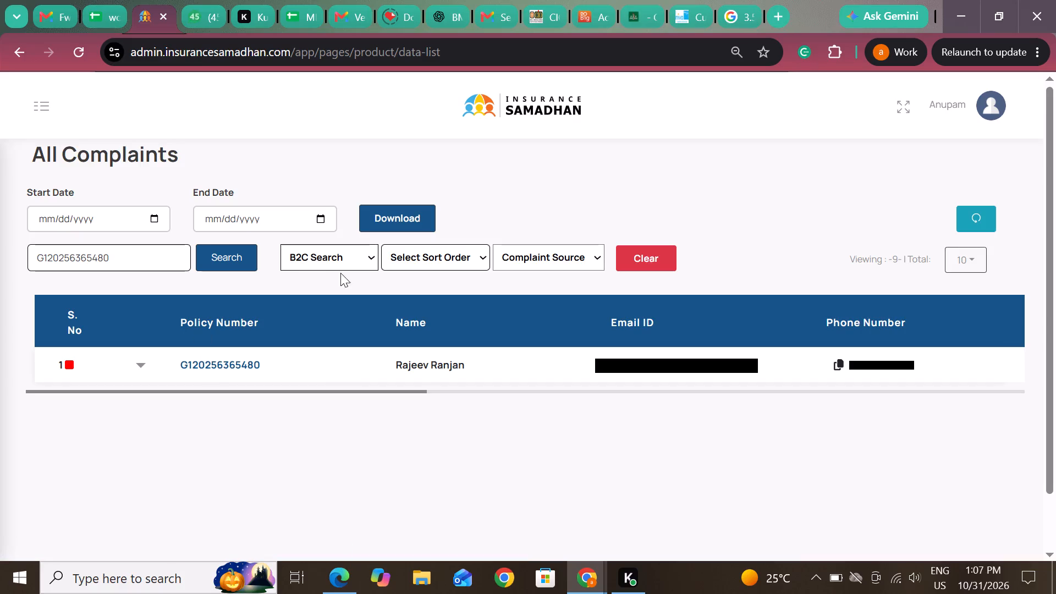
pyautogui.hscroll(-2, 427, 360)
pyautogui.click(531, 369)
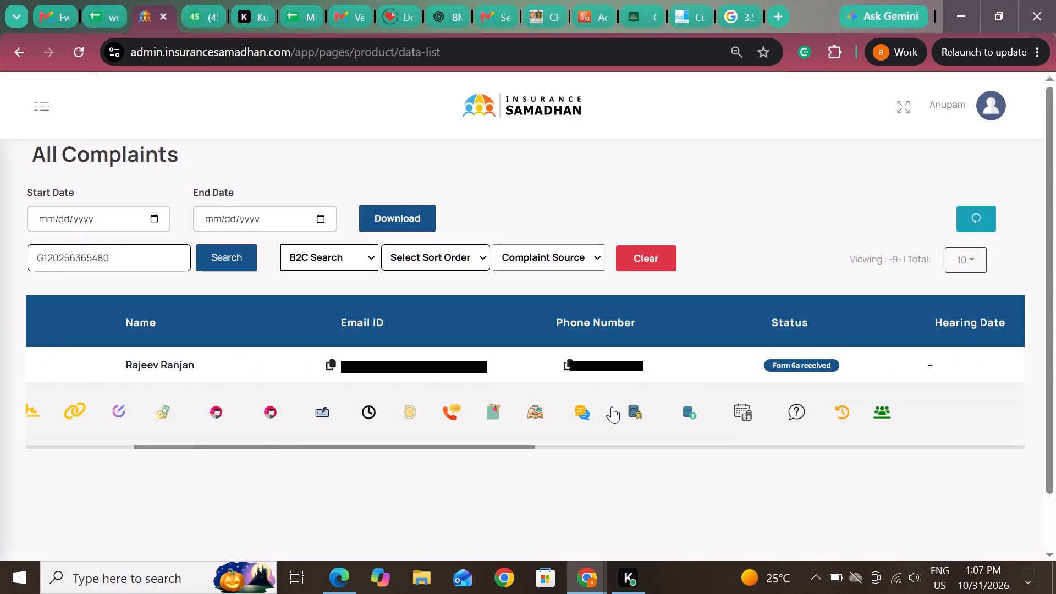
pyautogui.click(577, 414)
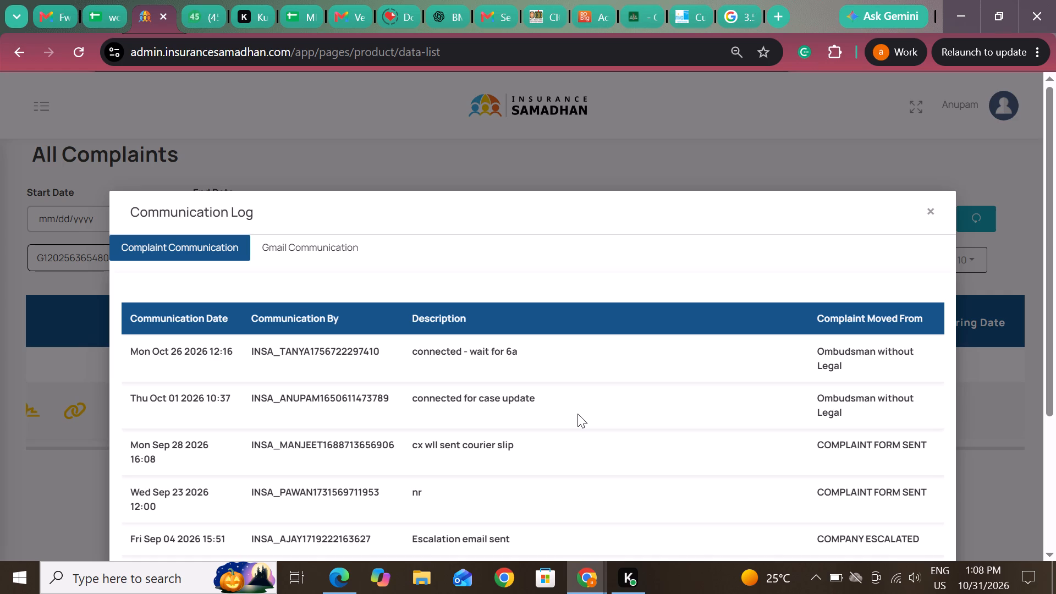
pyautogui.click(241, 158)
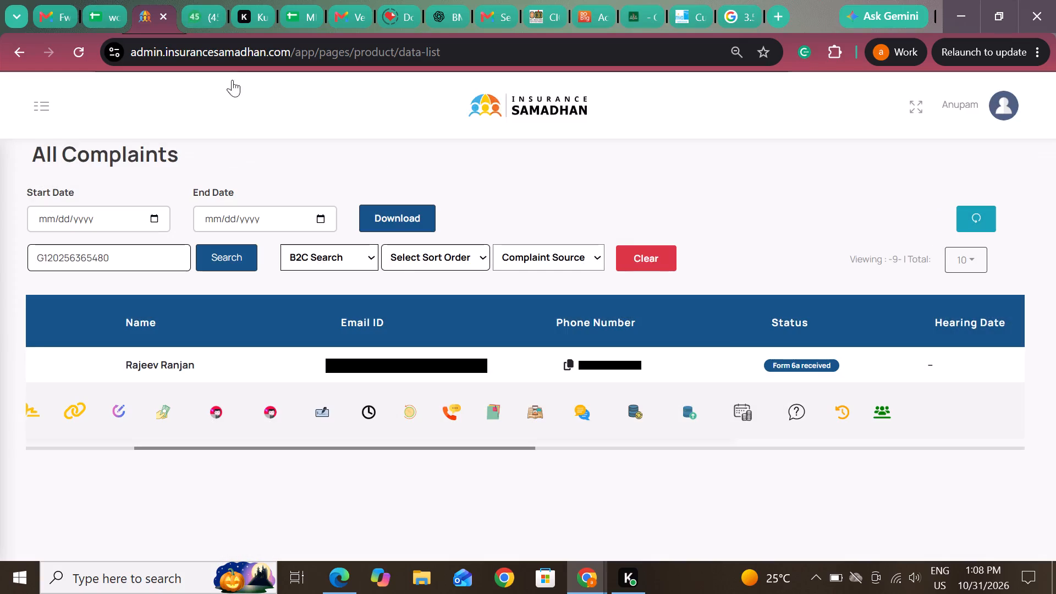
pyautogui.hscroll(2, 369, 353)
# Switch to the ombudsman worksheet and look up the policy number in column H of row 573 on the 6A pushed september sheet.
pyautogui.click(97, 24)
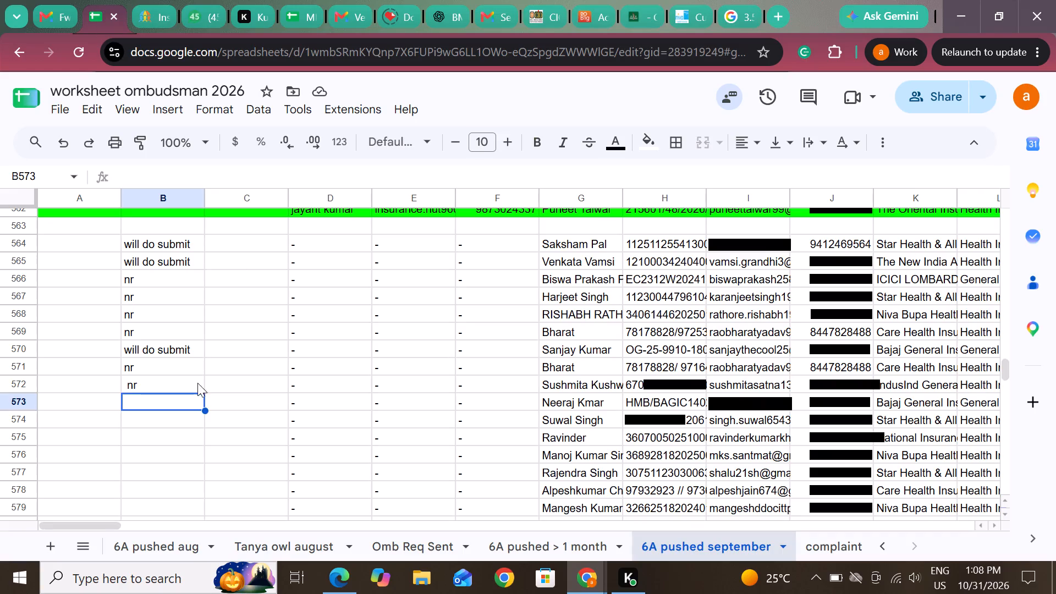
pyautogui.click(324, 396)
pyautogui.click(169, 382)
pyautogui.click(163, 404)
pyautogui.click(277, 406)
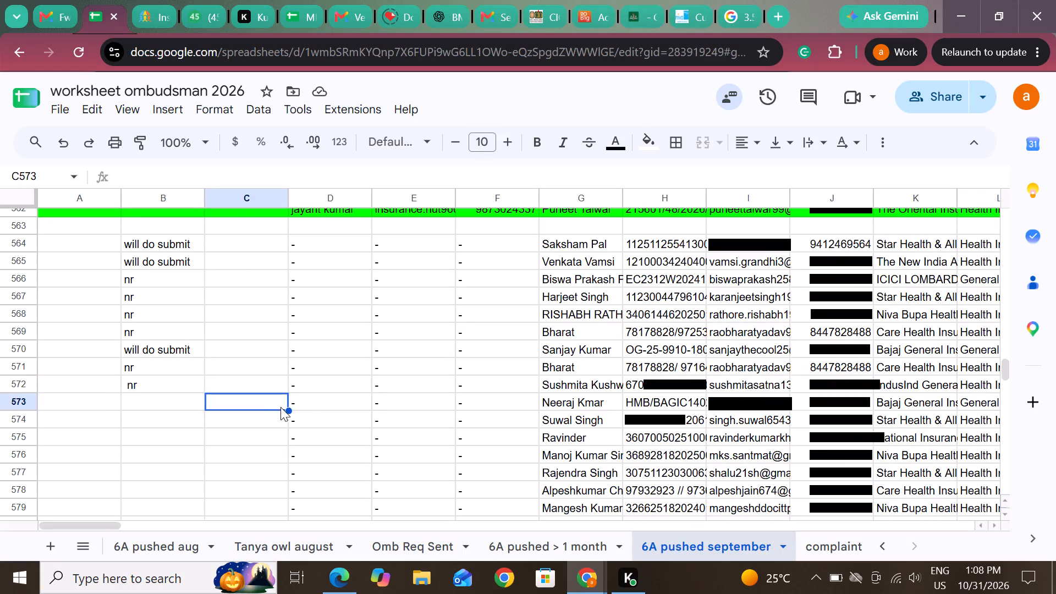
pyautogui.click(470, 397)
pyautogui.click(703, 409)
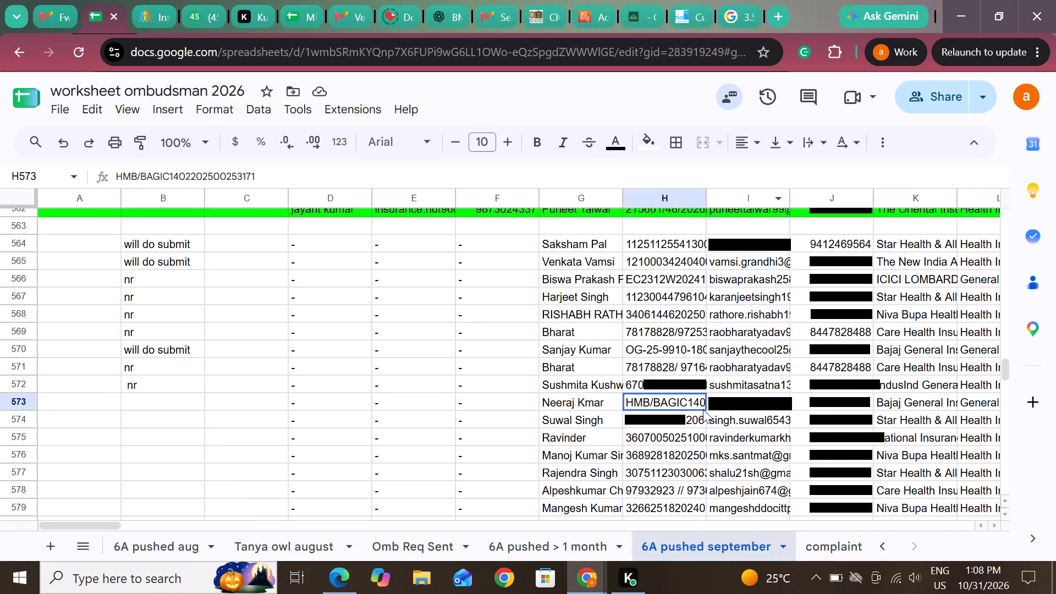
# Copy the customer's phone number from column J of row 573 on the 6A pushed september sheet.
pyautogui.click(123, 406)
pyautogui.click(147, 403)
pyautogui.click(338, 400)
pyautogui.click(523, 401)
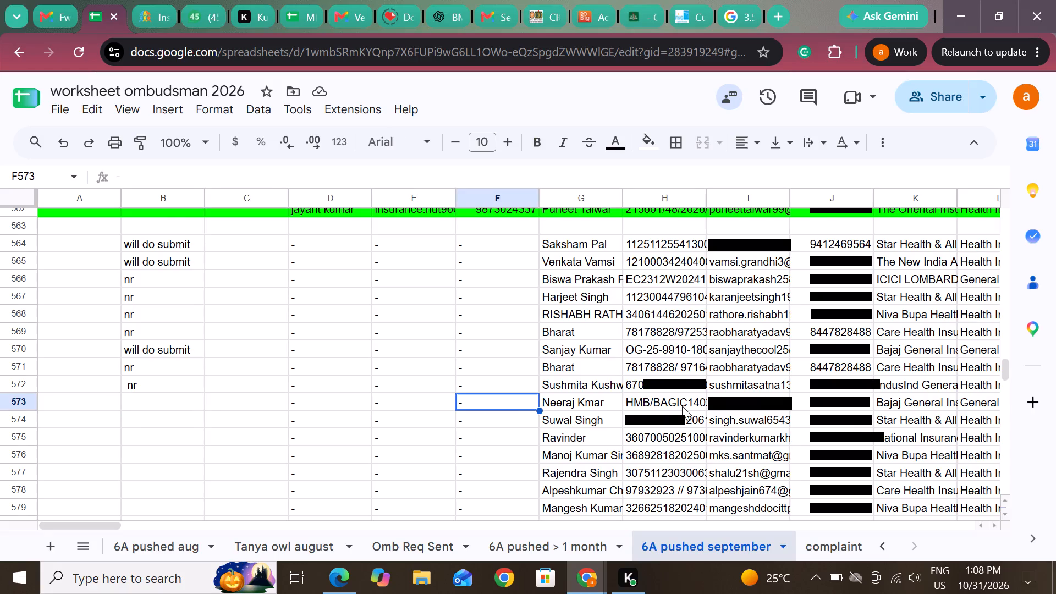
pyautogui.click(660, 406)
pyautogui.click(736, 392)
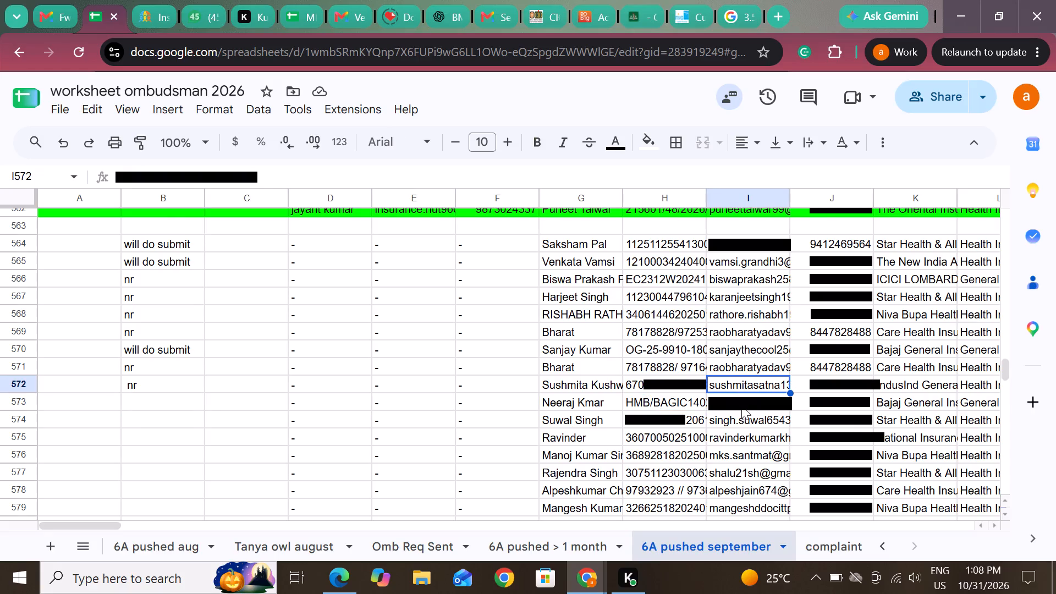
pyautogui.click(741, 405)
pyautogui.click(795, 404)
pyautogui.hotkey('ctrl', 'c')
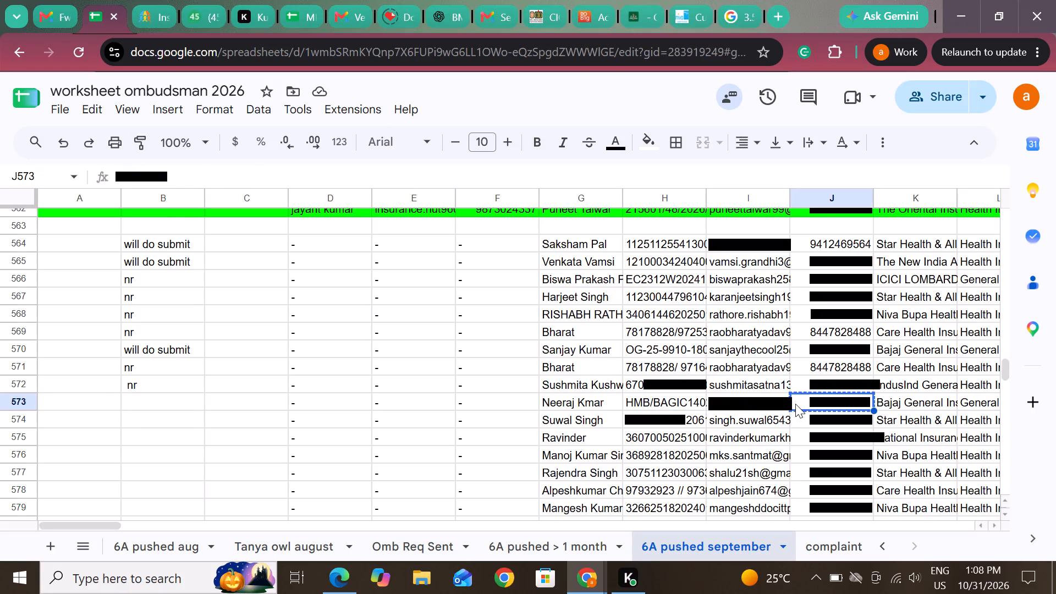
pyautogui.hotkey('ctrl', 'c')
pyautogui.hotkey('ctrl', 'c')
pyautogui.hotkey('ctrl', 'c')
pyautogui.hotkey('ctrl', 'c')
pyautogui.hotkey('ctrl', 'c')
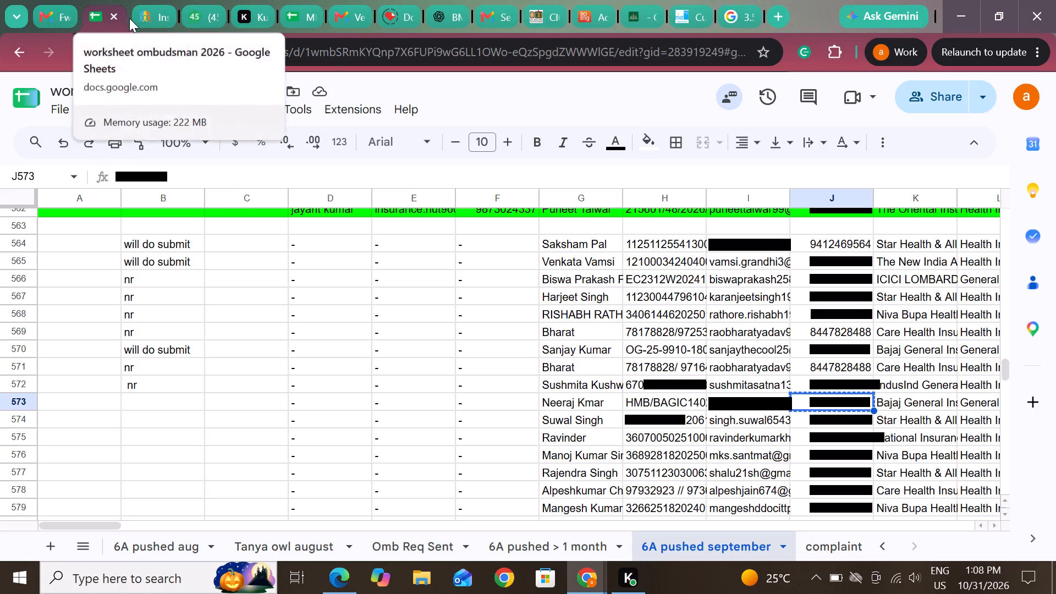
# Switch to the Insurance Samadhan admin portal and search All Complaints for the copied phone number, bringing the policy number column into view.
pyautogui.click(152, 28)
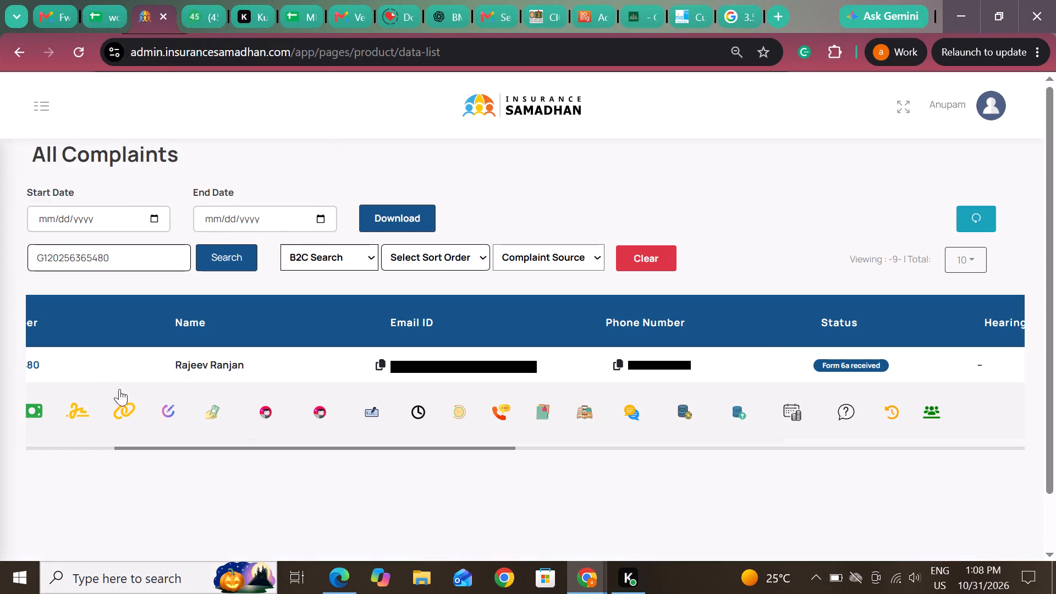
pyautogui.tripleClick(114, 254)
pyautogui.hotkey('ctrl', 'v')
pyautogui.click(205, 256)
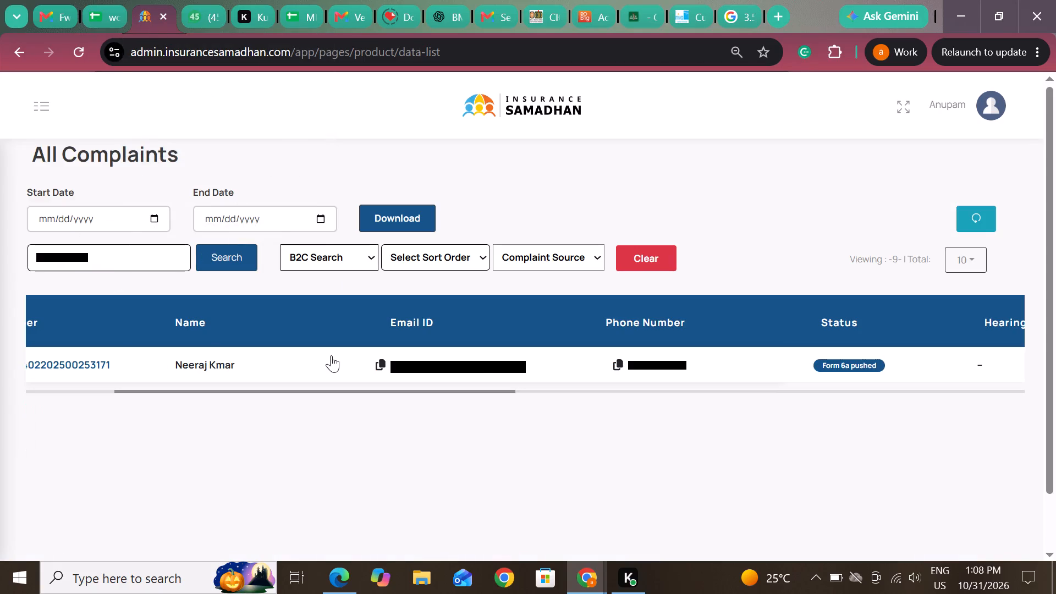
pyautogui.scroll(2, 331, 354)
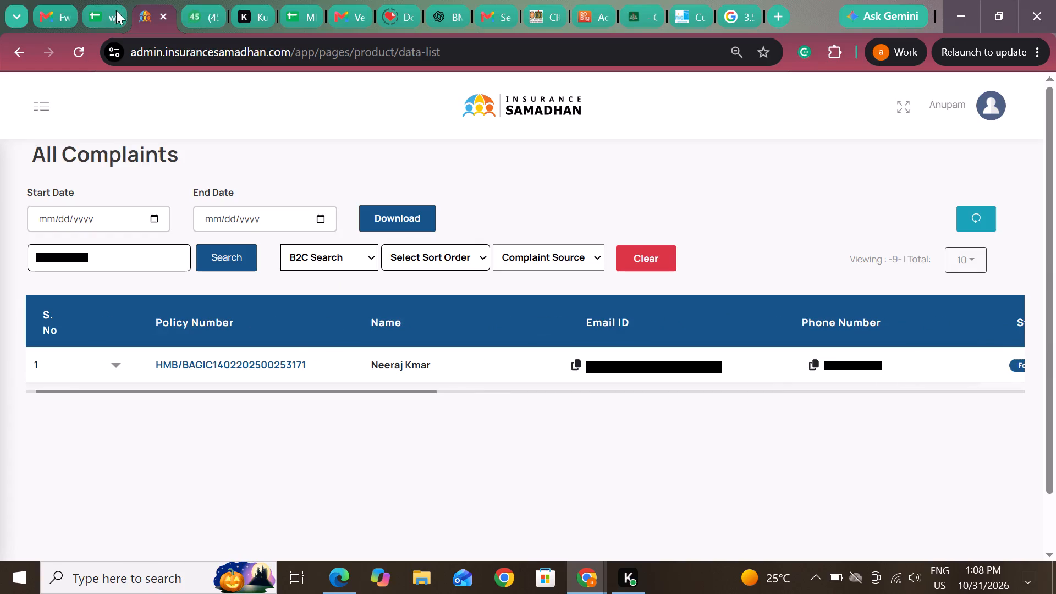
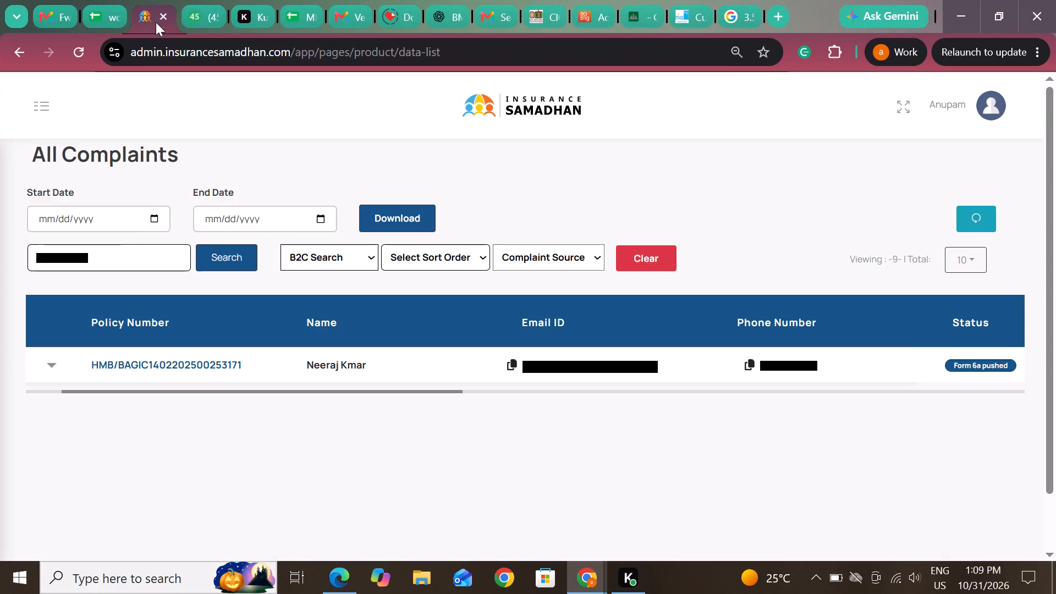
# Search all complaints for the copied policy number and compare the listed complaint with the Annex VI-A PDF open in Gmail.
pyautogui.keyDown('ctrl'); pyautogui.tripleClick(129, 266); pyautogui.keyUp('ctrl')
pyautogui.hotkey('ctrl', 'v')
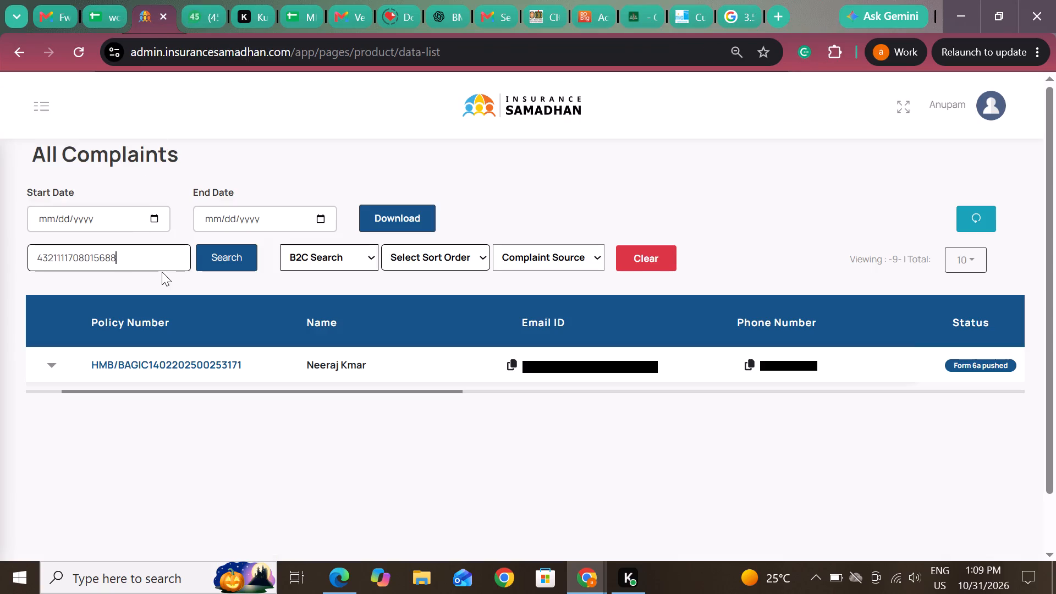
pyautogui.click(219, 256)
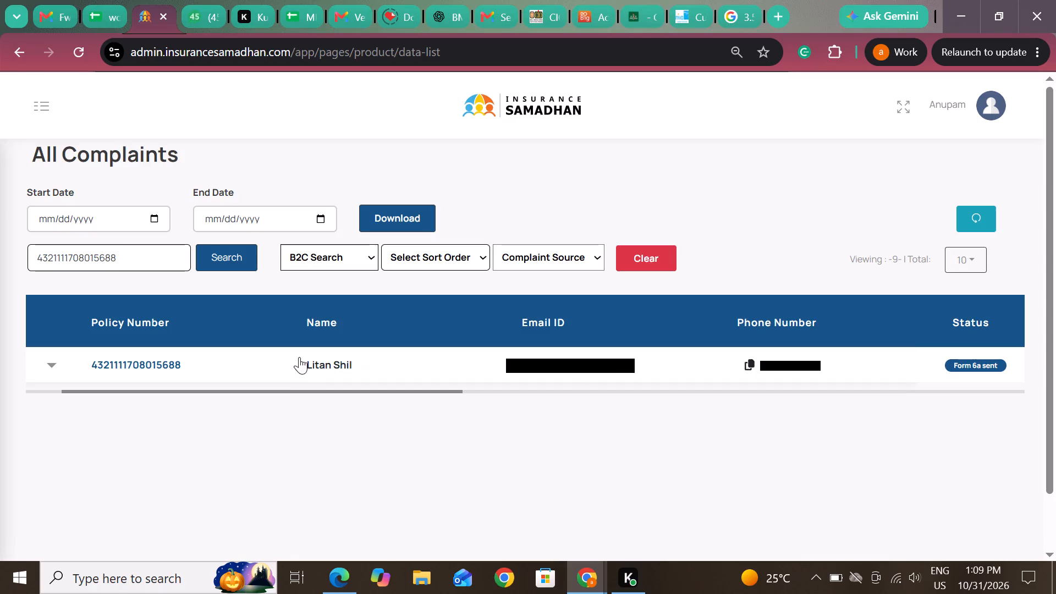
pyautogui.click(45, 16)
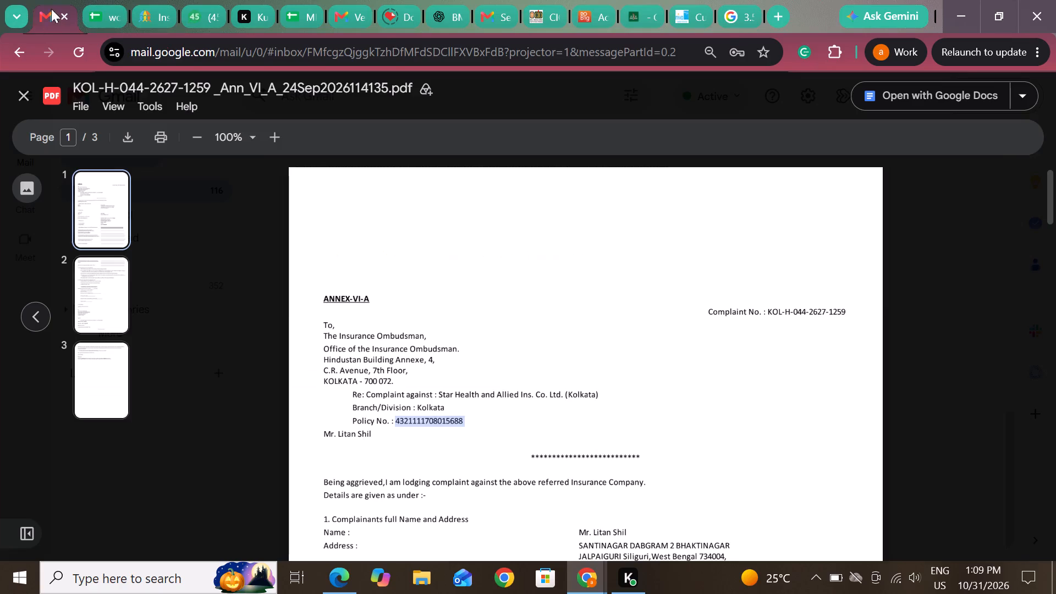
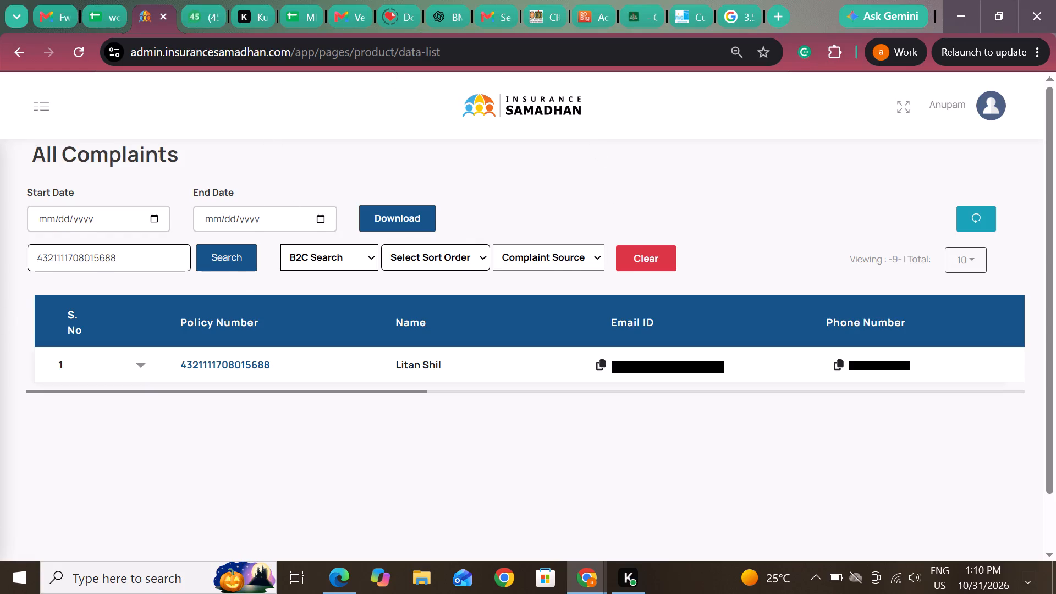
# Check the listed complaint's status, and search all complaints for the customer using the copied email address.
pyautogui.hscroll(-3, 480, 376)
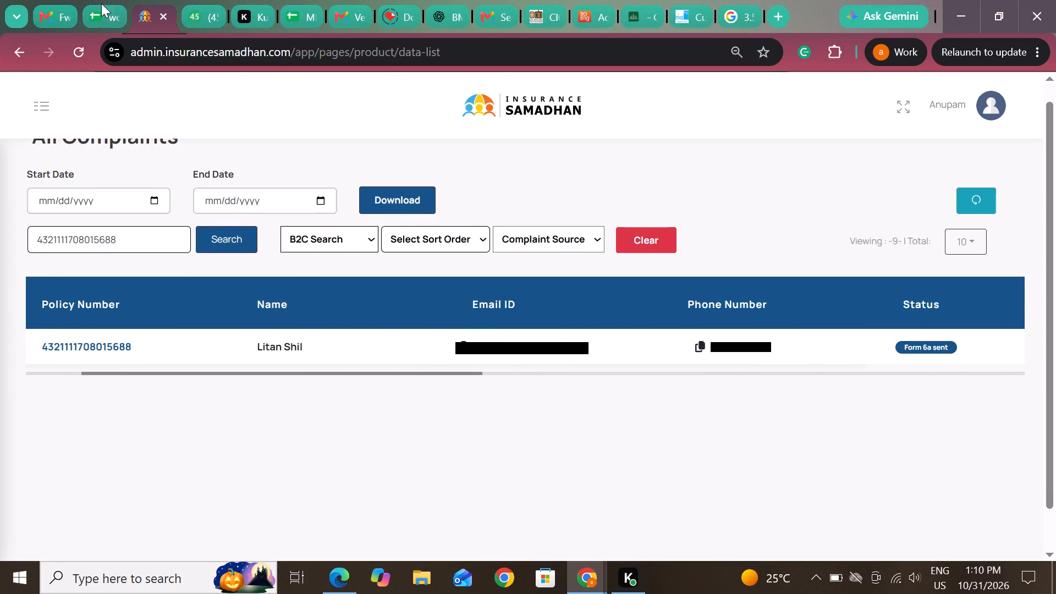
pyautogui.click(199, 256)
pyautogui.tripleClick(145, 252)
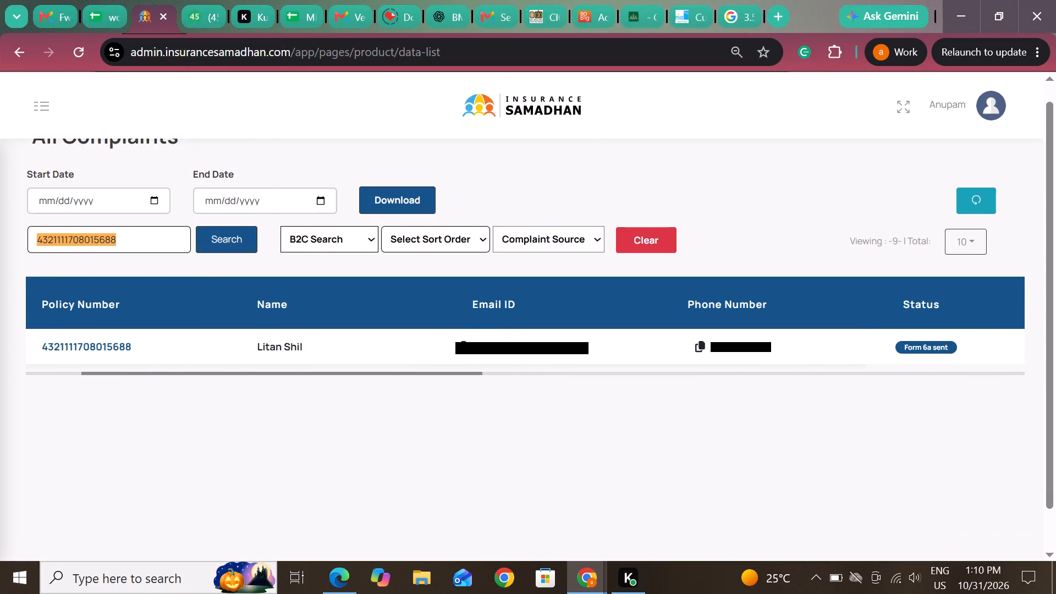
pyautogui.hotkey('ctrl', 'v')
pyautogui.click(217, 235)
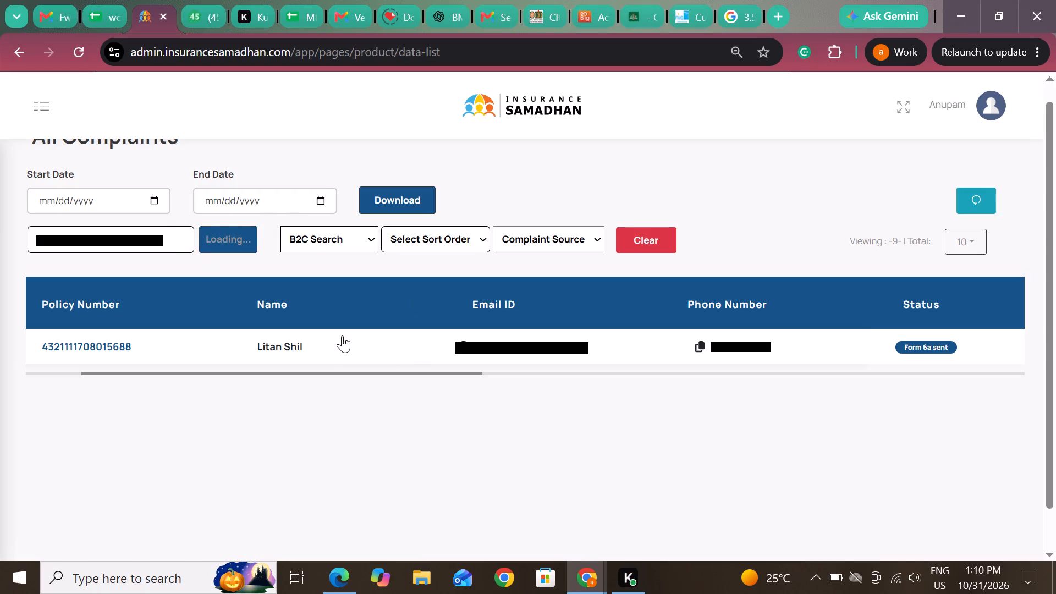
# Examine the status and insurer of each complaint listed for the searched customer.
pyautogui.hscroll(-1, 390, 364)
pyautogui.scroll(-4, 390, 364)
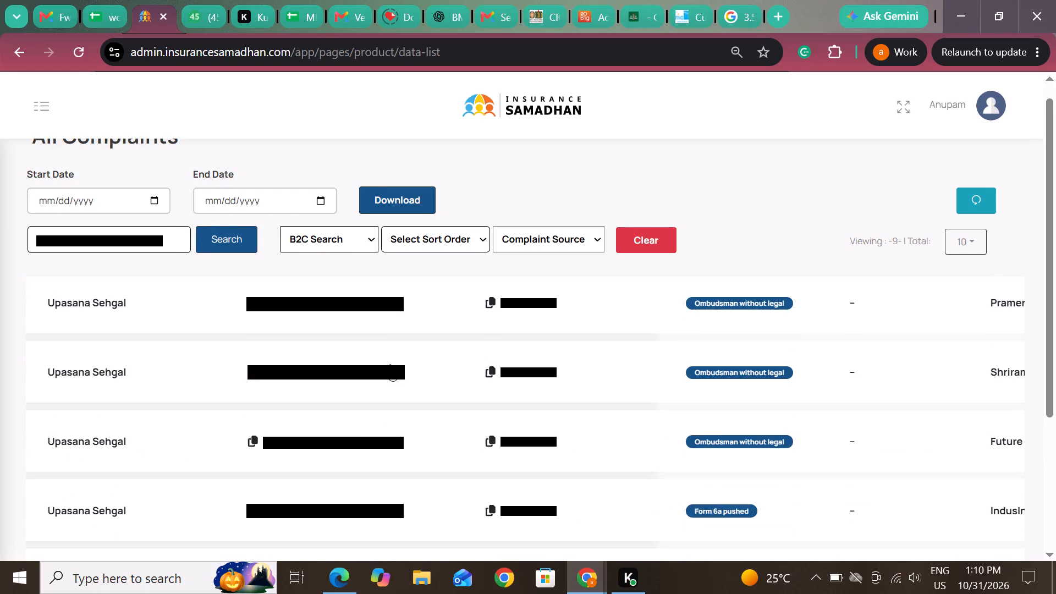
pyautogui.scroll(-2, 390, 364)
pyautogui.scroll(-8, 284, 354)
pyautogui.scroll(5, 267, 326)
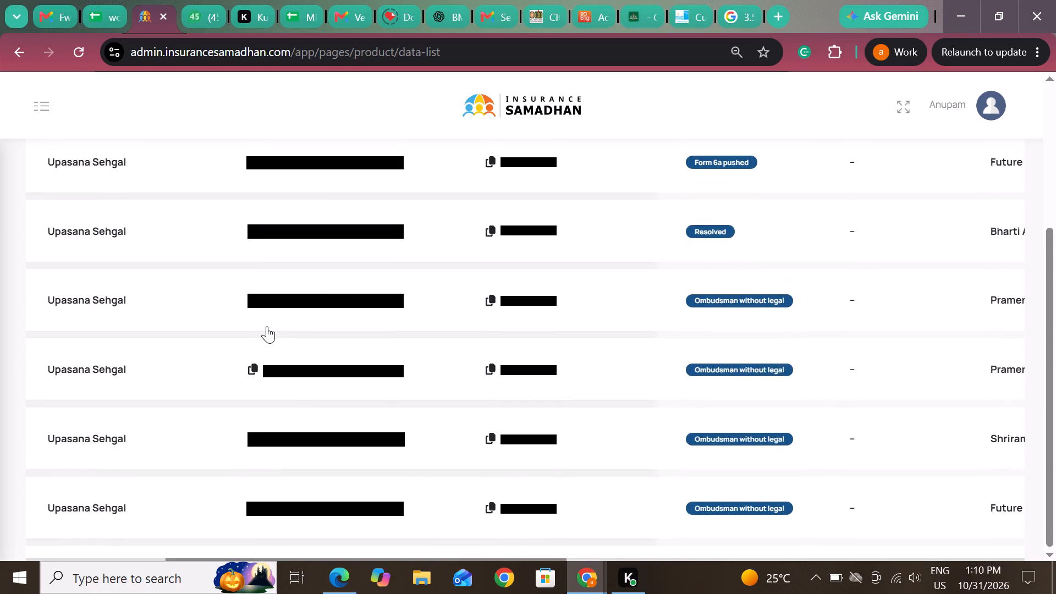
pyautogui.scroll(3, 267, 326)
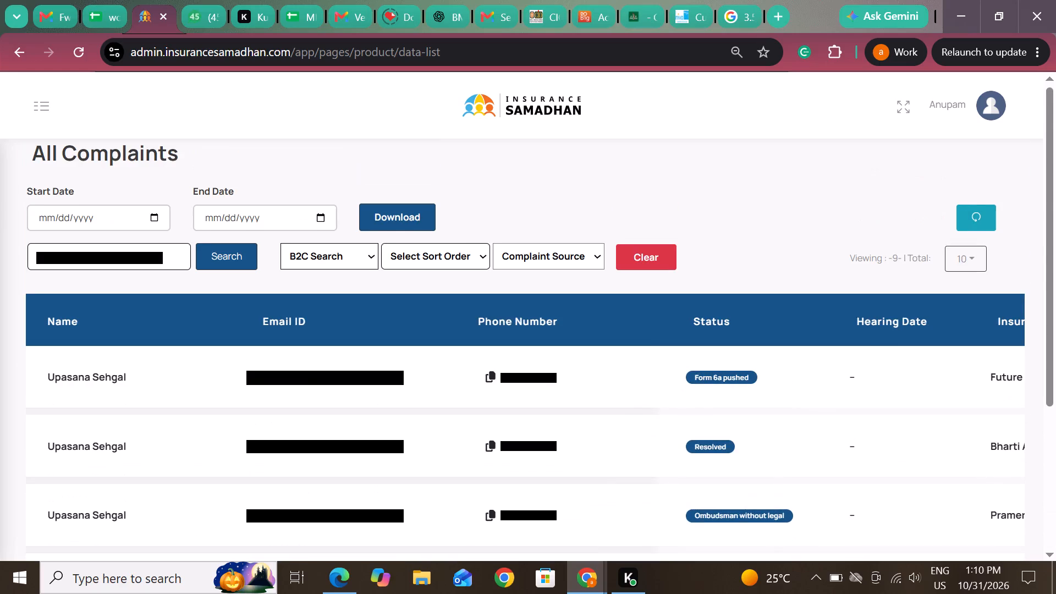
pyautogui.scroll(-1, 217, 407)
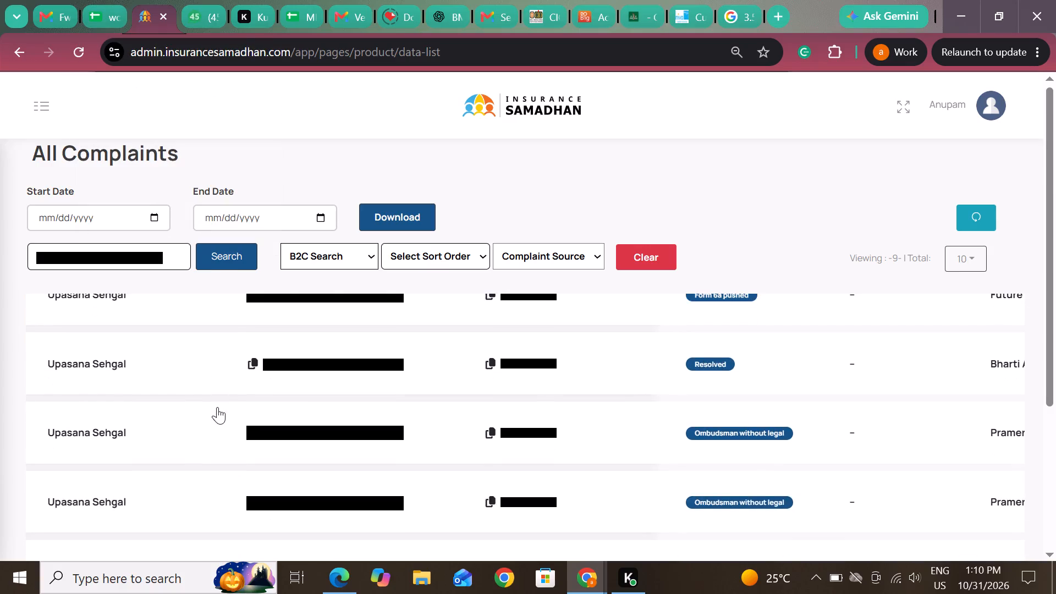
pyautogui.scroll(-9, 217, 407)
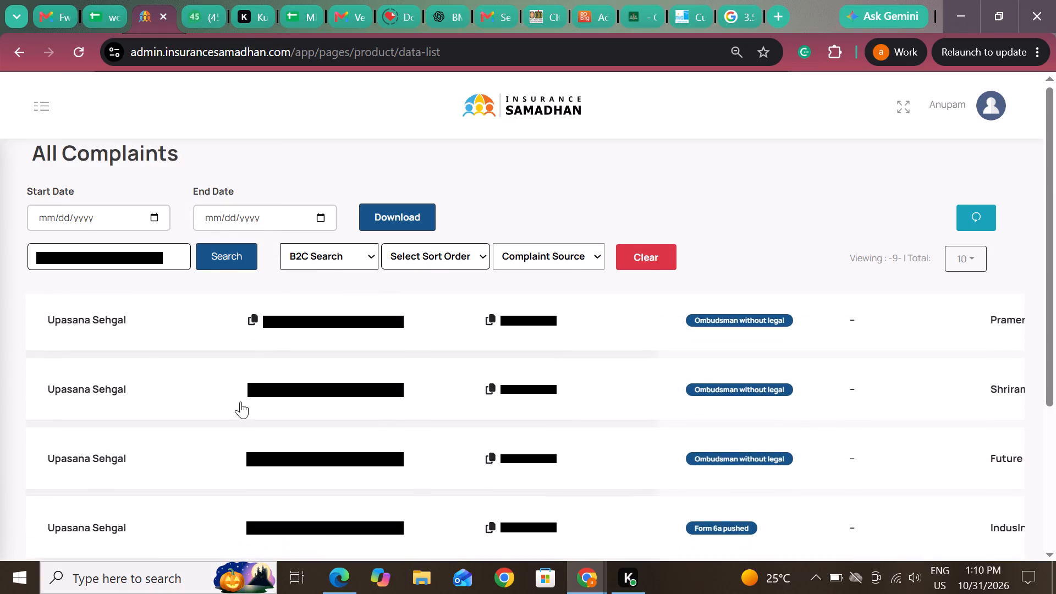
pyautogui.scroll(-4, 240, 402)
pyautogui.scroll(6, 246, 416)
pyautogui.scroll(7, 265, 485)
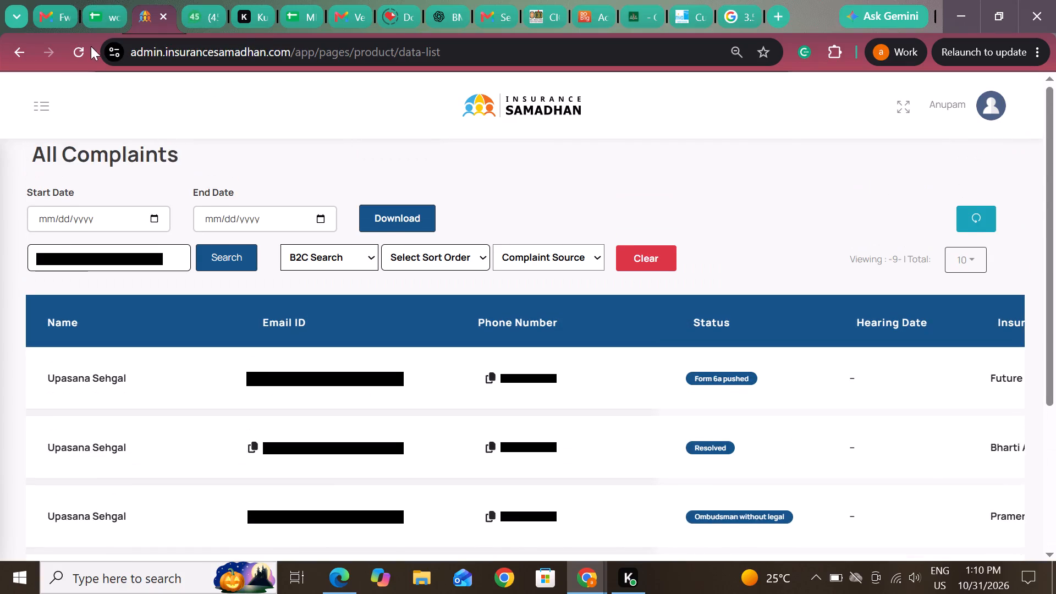
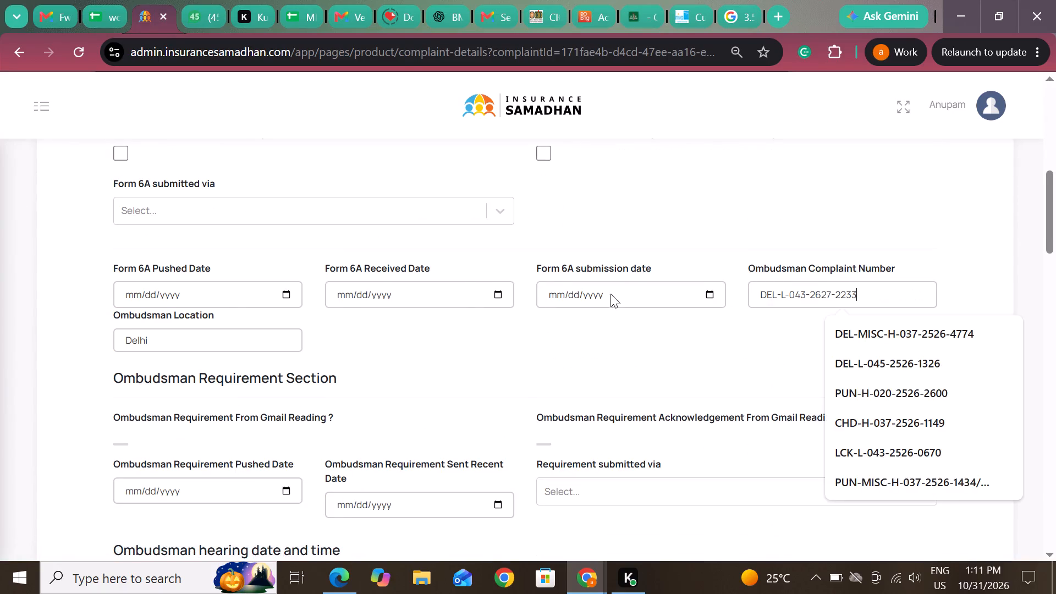
# Set the Form 6A Received Date to today, 10/31/2026, save the complaint update, and return to the All Complaints list.
pyautogui.click(502, 291)
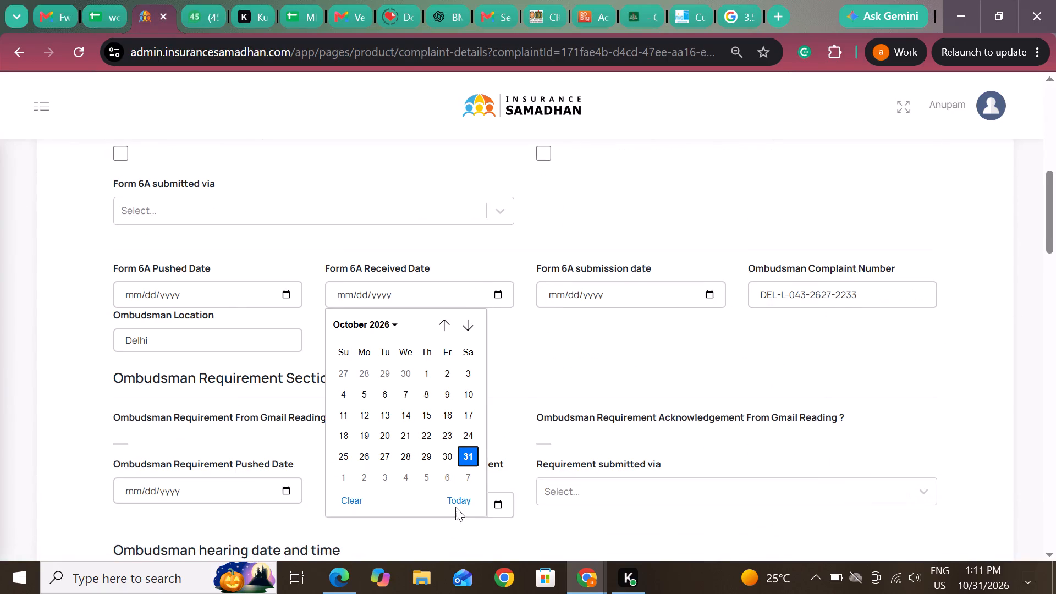
pyautogui.click(455, 507)
pyautogui.click(456, 503)
pyautogui.scroll(14, 839, 227)
pyautogui.click(954, 175)
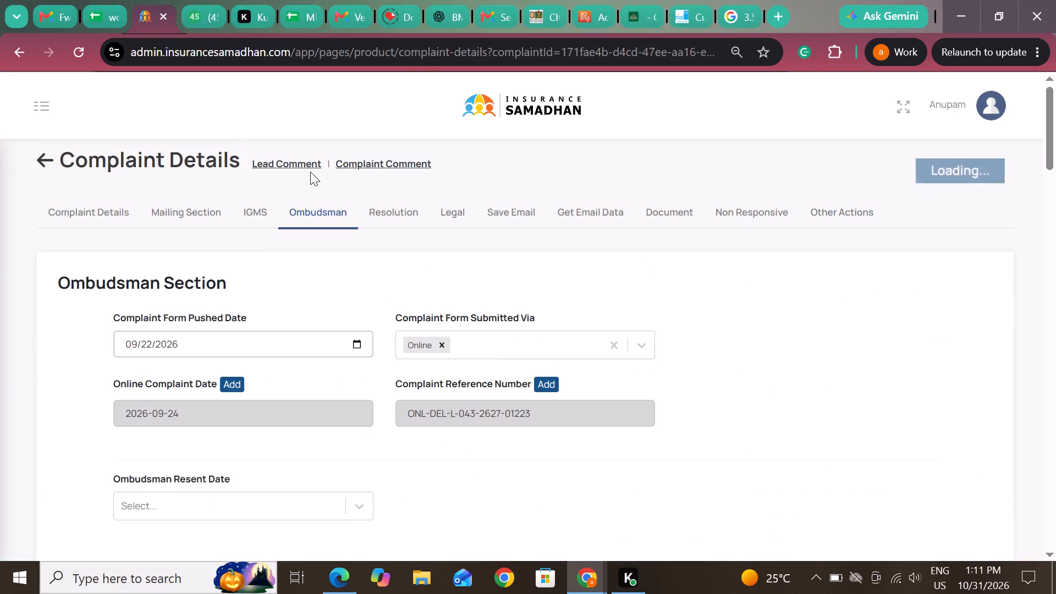
pyautogui.click(39, 158)
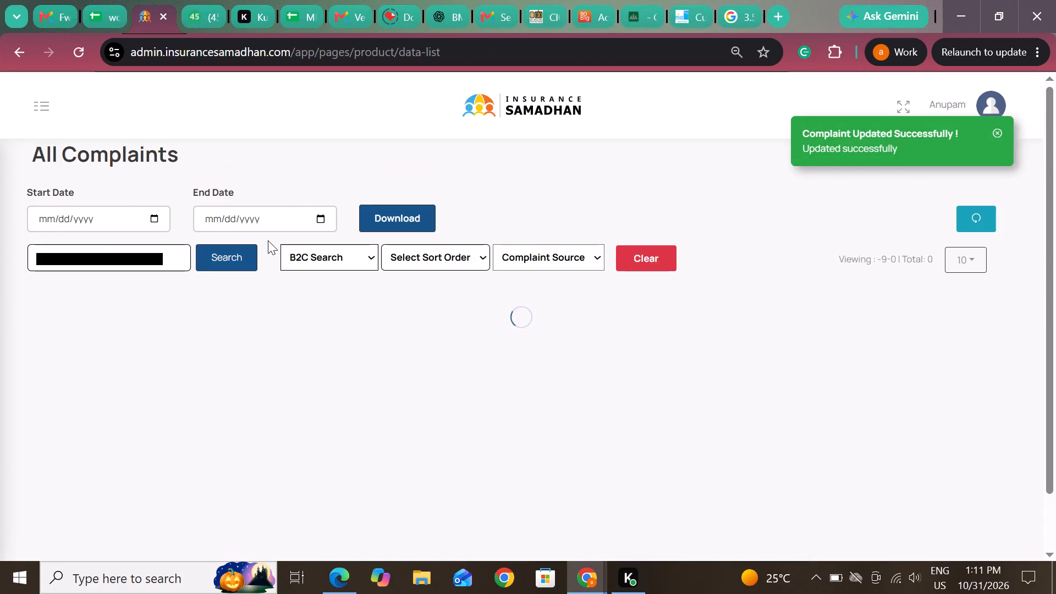
# Find the complaint with status Form 6a received in the complaints list and copy its customer's phone number.
pyautogui.scroll(-2, 426, 268)
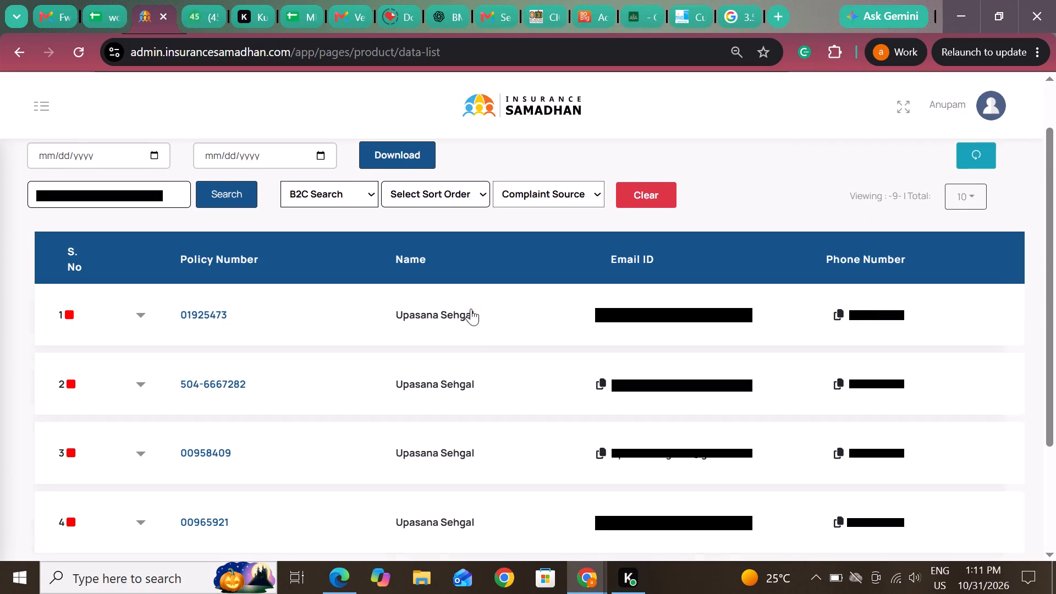
pyautogui.hscroll(-1, 448, 335)
pyautogui.scroll(-6, 520, 361)
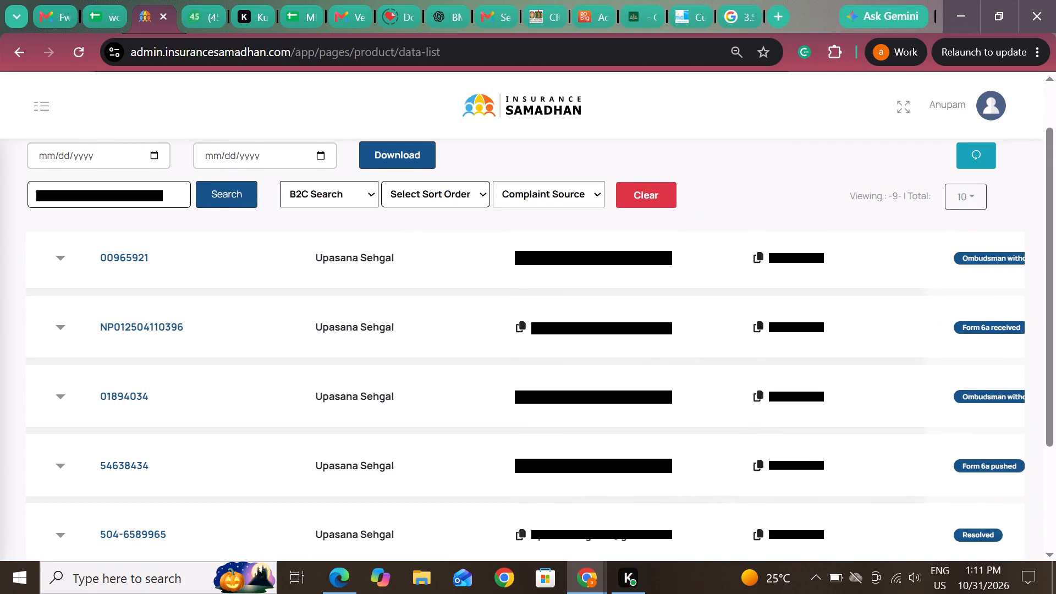
pyautogui.scroll(-11, 704, 373)
pyautogui.scroll(1, 704, 373)
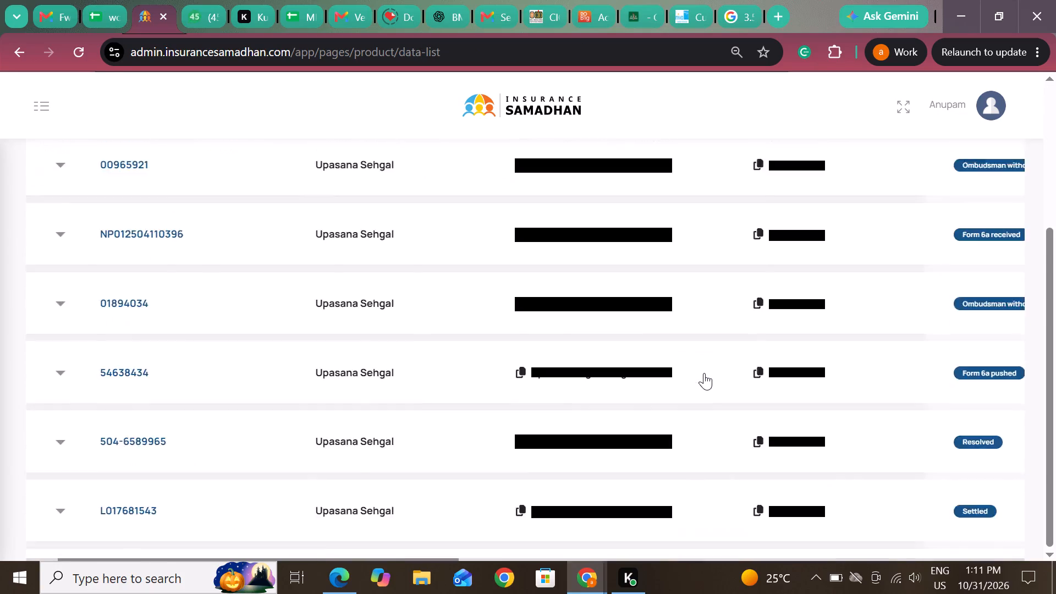
pyautogui.scroll(1, 704, 373)
pyautogui.click(757, 353)
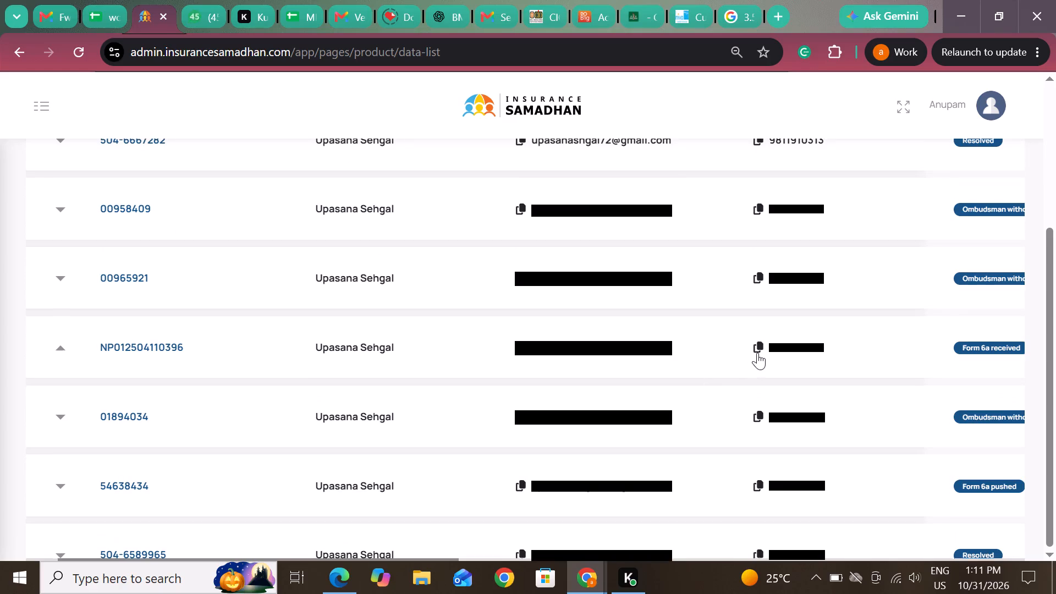
pyautogui.click(760, 342)
# Switch to the Smartflo dialer, replace the To number with the copied phone number, and place the call.
pyautogui.click(591, 21)
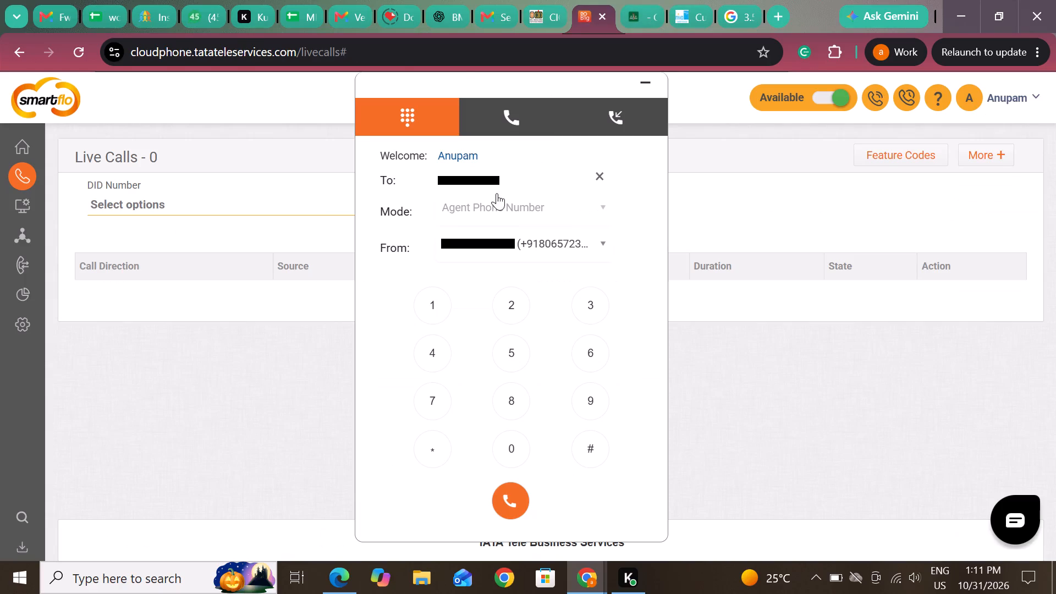
pyautogui.keyDown('ctrl'); pyautogui.doubleClick(489, 183); pyautogui.keyUp('ctrl')
pyautogui.hotkey('ctrl', 'v')
pyautogui.click(496, 479)
pyautogui.click(513, 503)
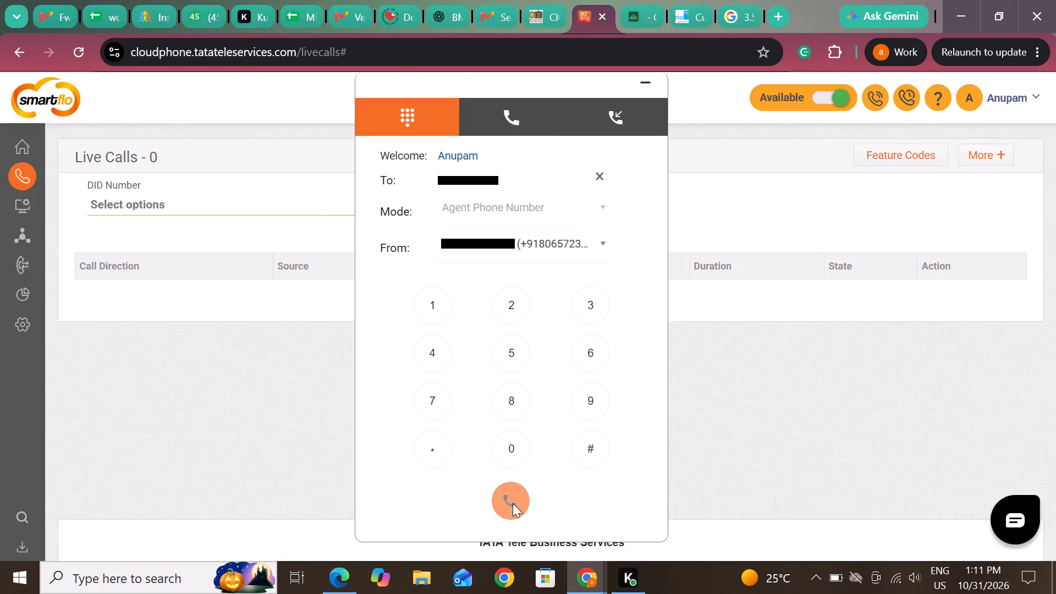
pyautogui.scroll(5, 293, 137)
# Return to the Insurance Samadhan complaints list, collapse the Form 6a received complaint's action row, and view its further columns.
pyautogui.click(142, 12)
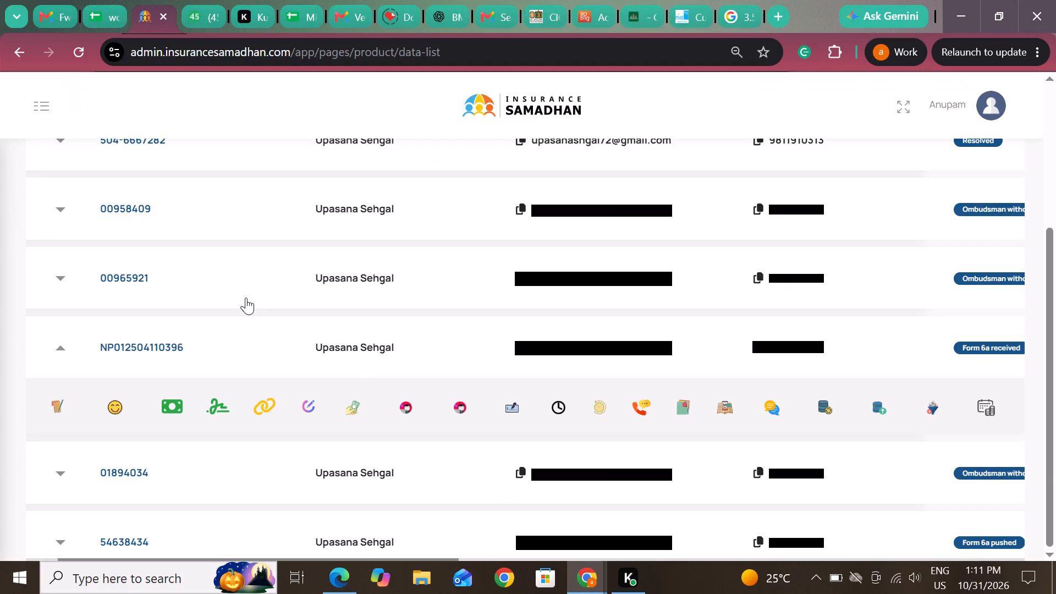
pyautogui.click(86, 347)
pyautogui.hscroll(-1, 194, 344)
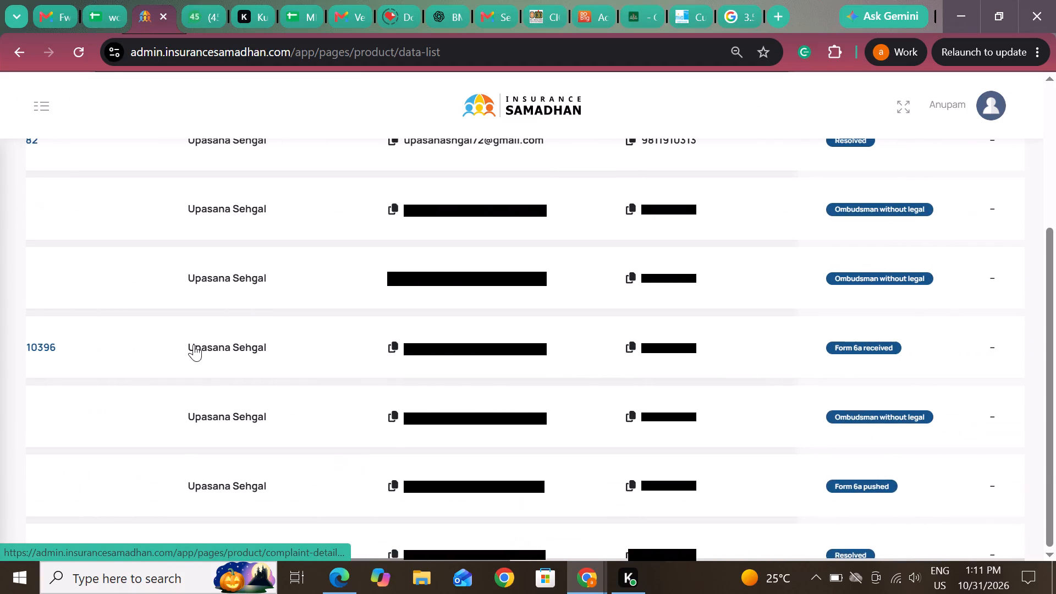
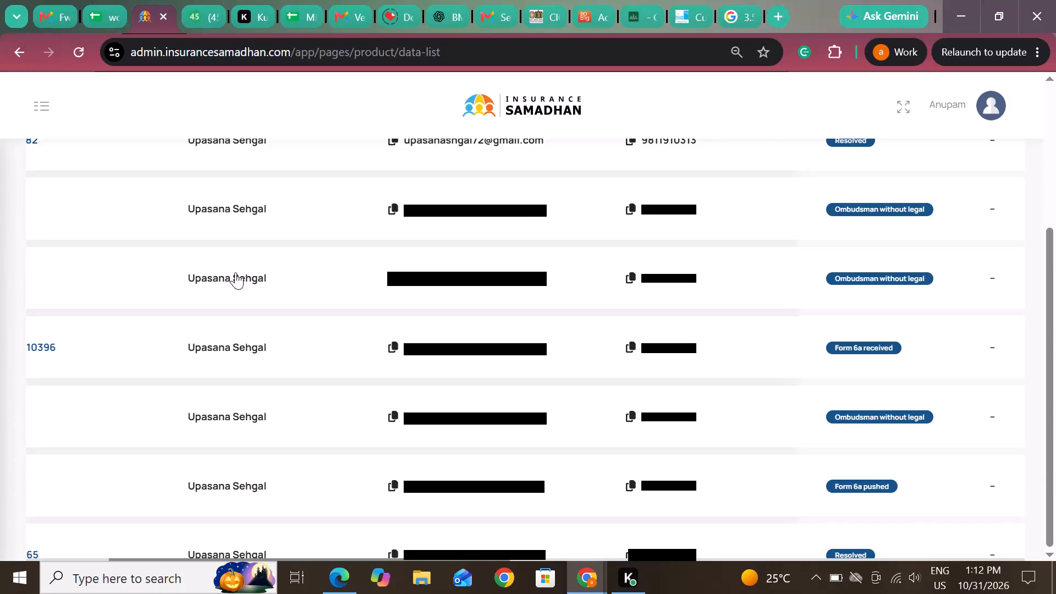
# Open the details of the customer's complaint that has the status Form 6a received.
pyautogui.hscroll(4, 223, 342)
pyautogui.click(211, 350)
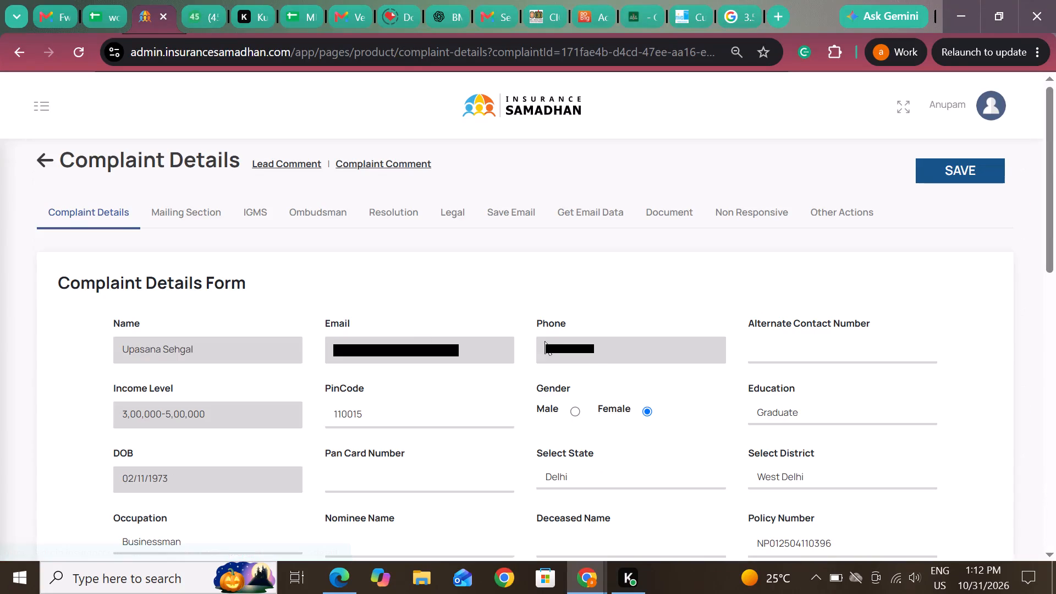
# Add the comment "nr" to the complaint's communication log, without a notification, and dismiss the log.
pyautogui.click(393, 164)
pyautogui.scroll(-5, 490, 426)
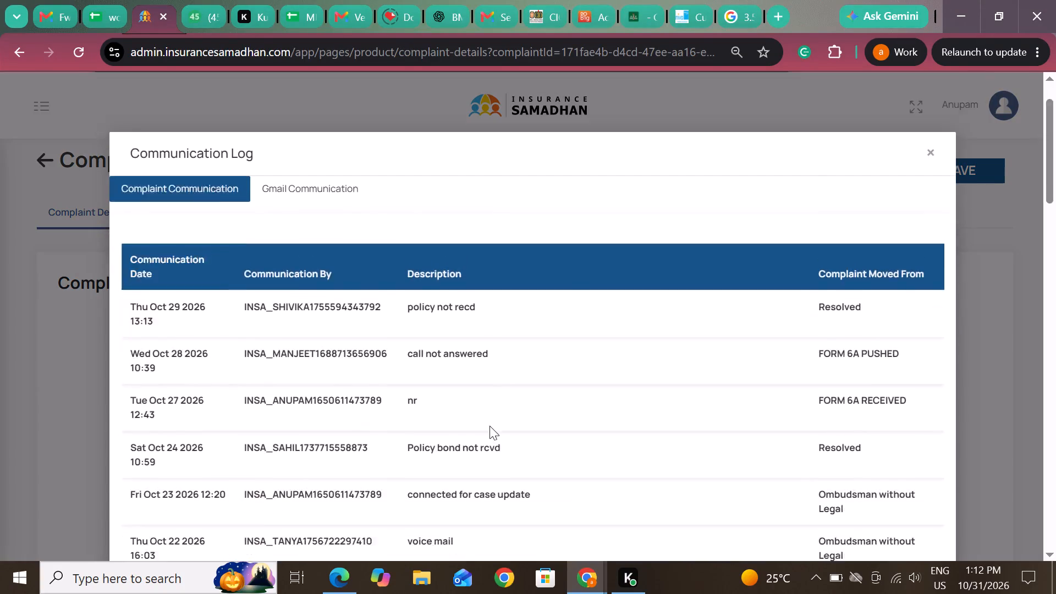
pyautogui.scroll(-4, 490, 426)
pyautogui.click(615, 532)
pyautogui.click(469, 416)
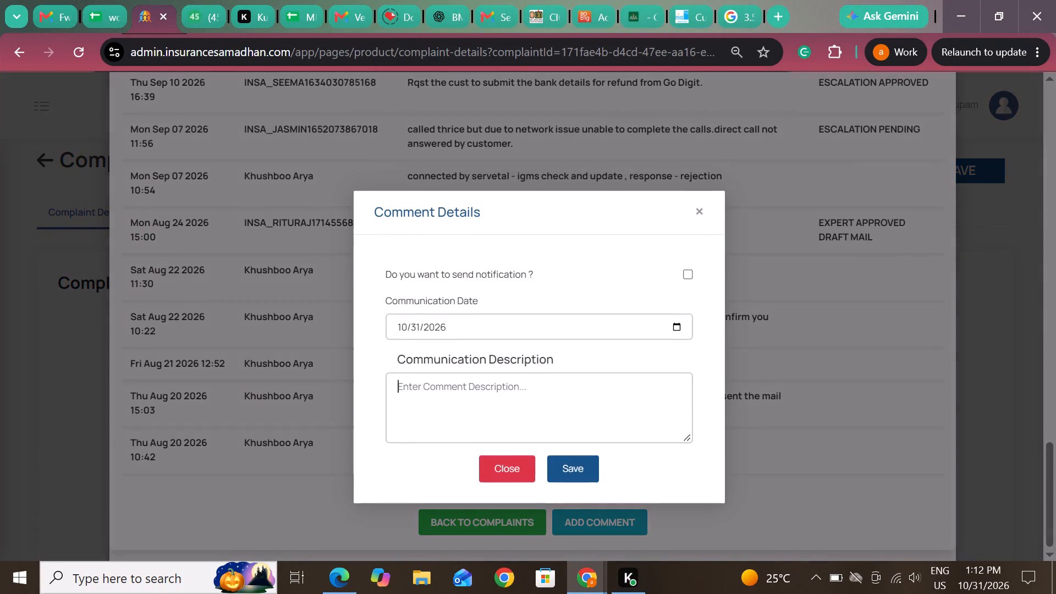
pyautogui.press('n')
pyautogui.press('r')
pyautogui.click(552, 479)
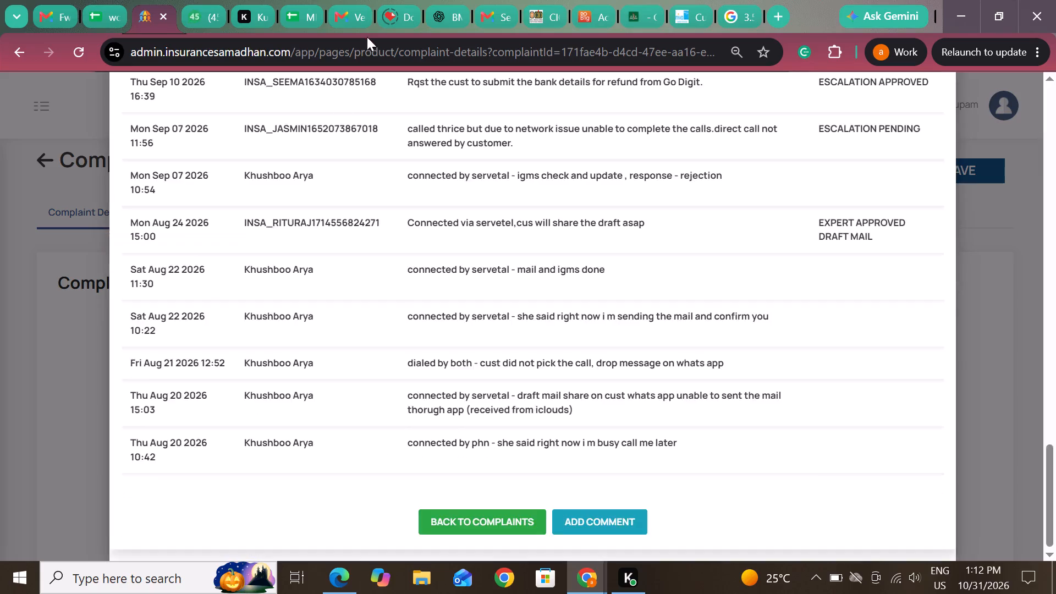
pyautogui.scroll(10, 366, 37)
pyautogui.scroll(8, 326, 221)
pyautogui.click(259, 94)
# Switch back to the 6A pushed september sheet of the ombudsman worksheet.
pyautogui.click(101, 20)
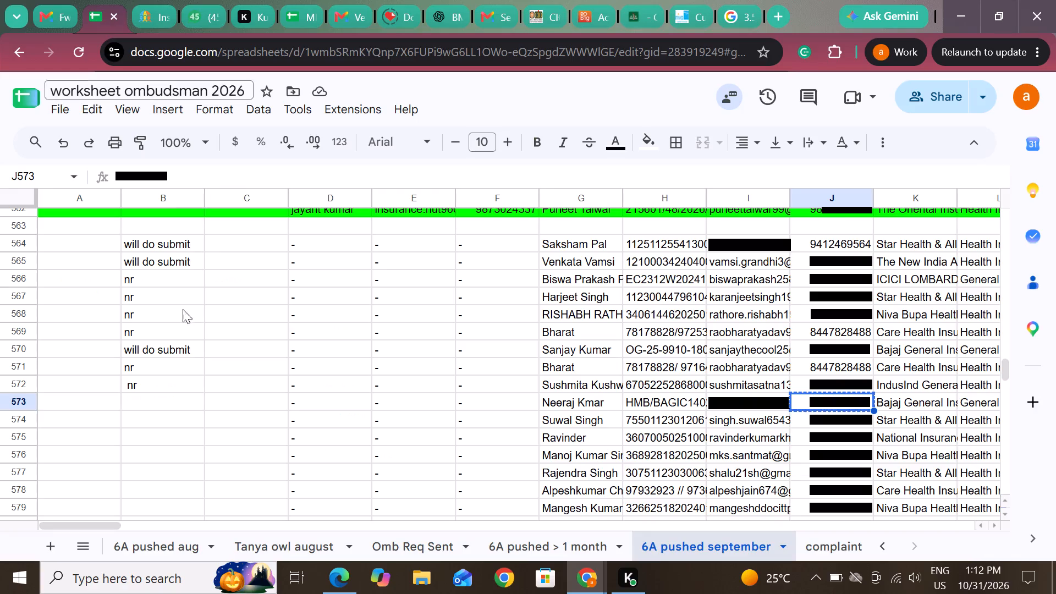
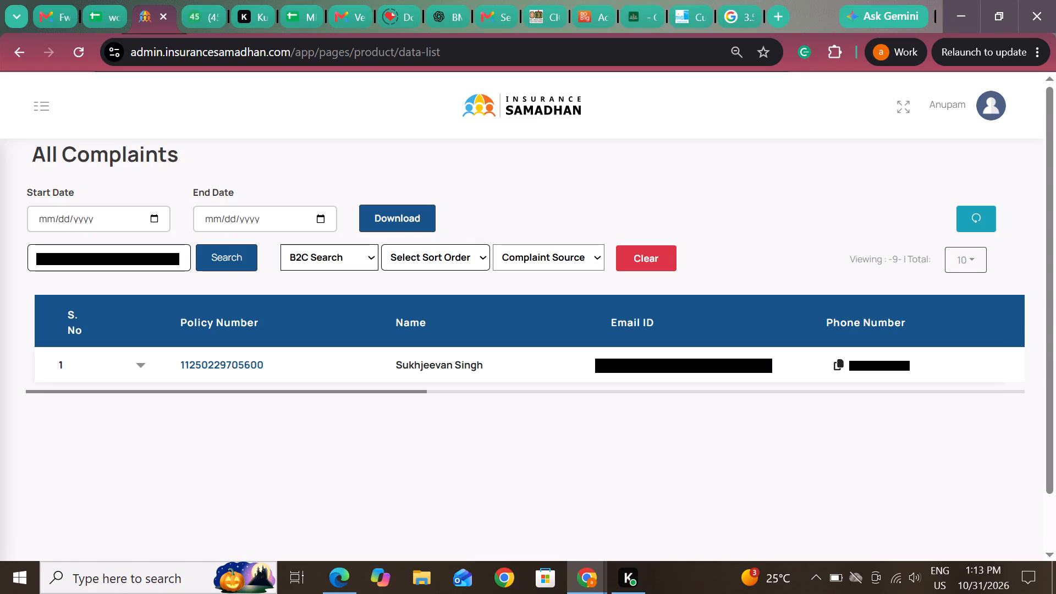
# Expand the action row of the Ombudsman without legal complaint and review its Communication Log of complaint communications.
pyautogui.hscroll(-1, 455, 353)
pyautogui.click(623, 369)
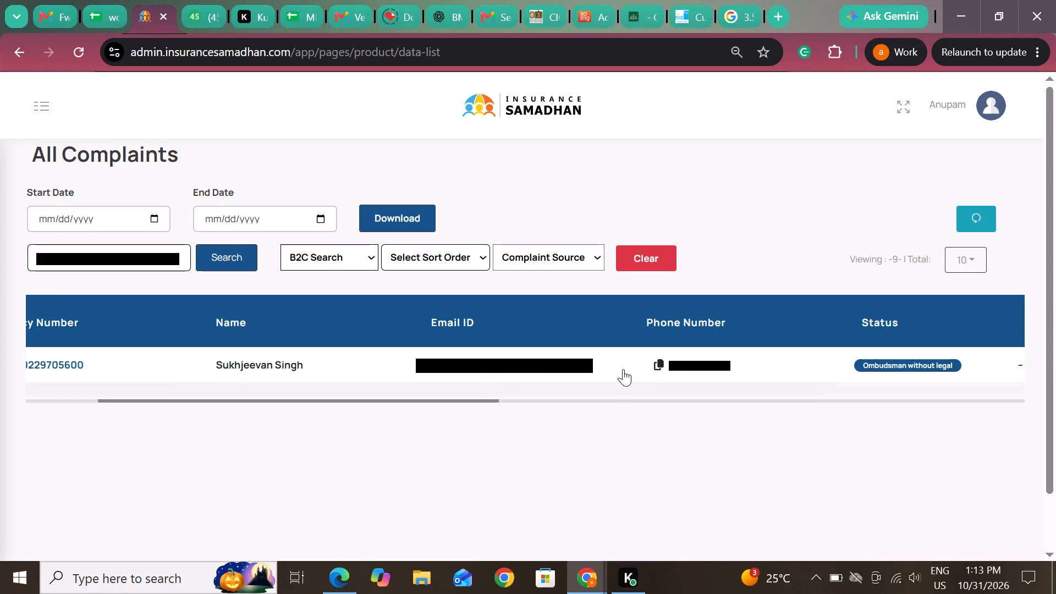
pyautogui.click(676, 418)
pyautogui.scroll(8, 468, 363)
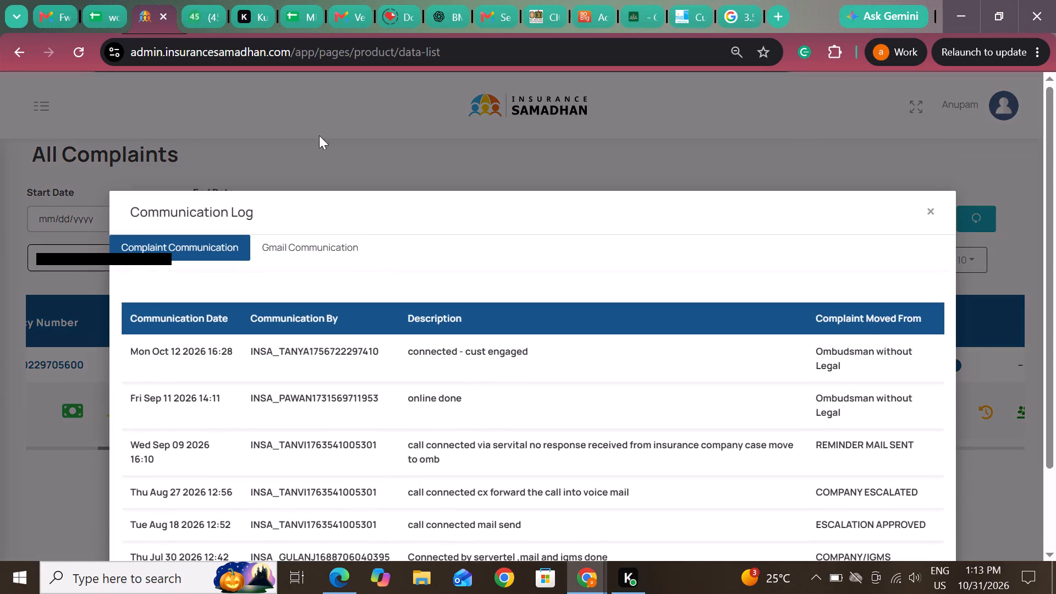
pyautogui.click(316, 125)
# Copy the customer's phone number from this complaint, switch to the Smartflo dialer, replace the To number with it, and place the call.
pyautogui.click(659, 369)
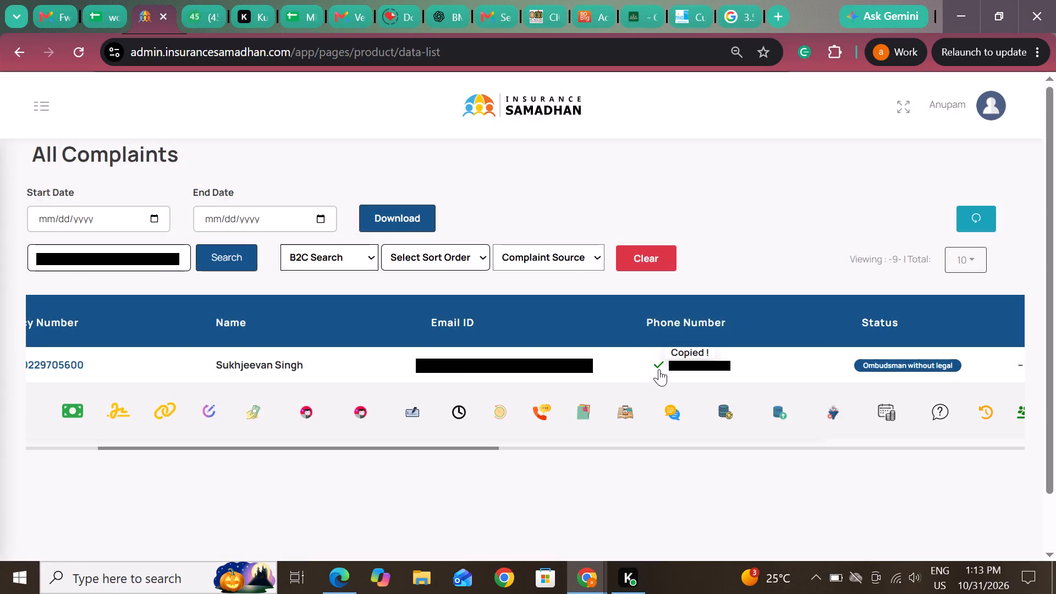
pyautogui.click(575, 12)
pyautogui.keyDown('ctrl'); pyautogui.doubleClick(502, 181); pyautogui.keyUp('ctrl')
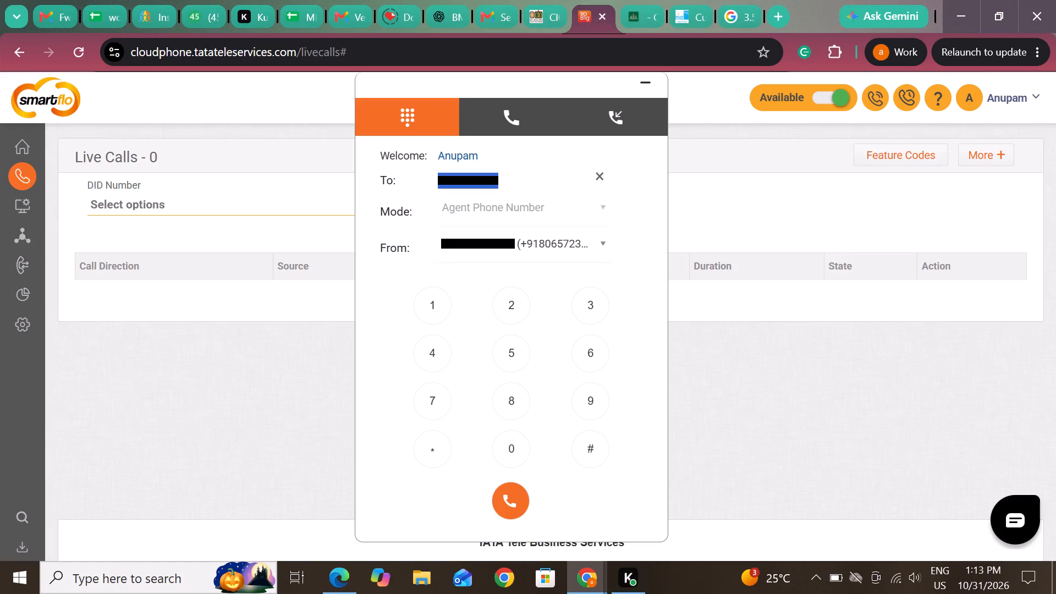
pyautogui.hotkey('ctrl', 'v')
pyautogui.click(510, 502)
pyautogui.scroll(5, 143, 0)
# Return to the Insurance Samadhan complaints list, collapse the complaint's action row, and view its status, hearing date and insurance company columns.
pyautogui.click(149, 20)
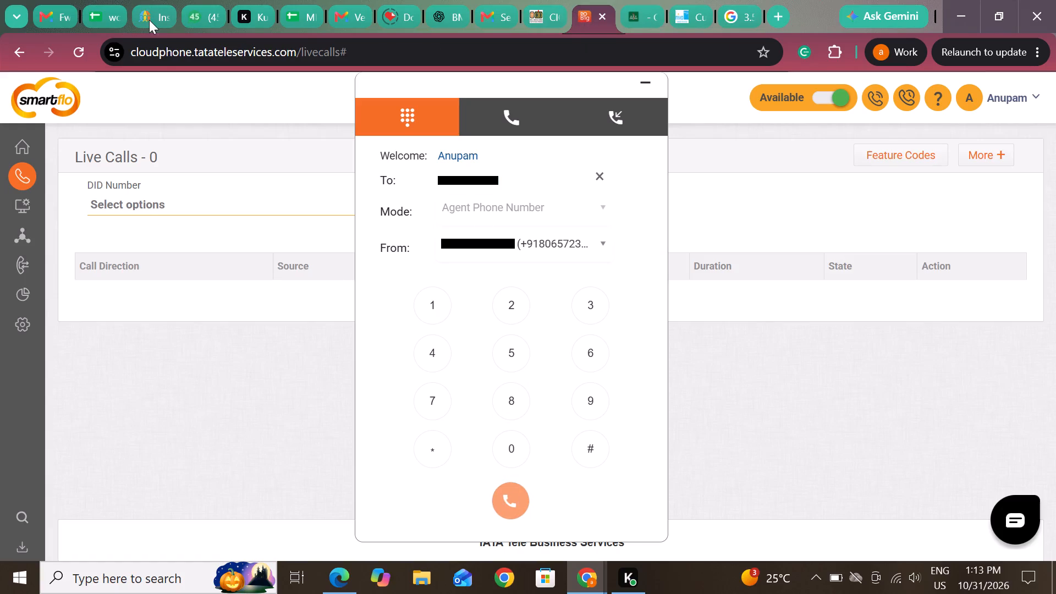
pyautogui.scroll(1, 197, 378)
pyautogui.click(146, 363)
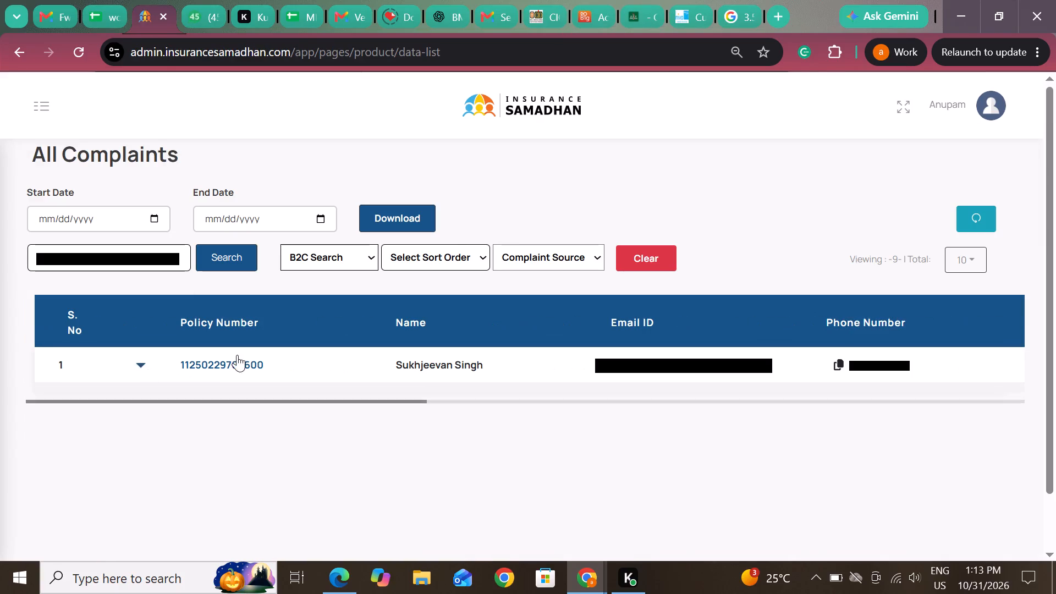
pyautogui.hscroll(-4, 269, 353)
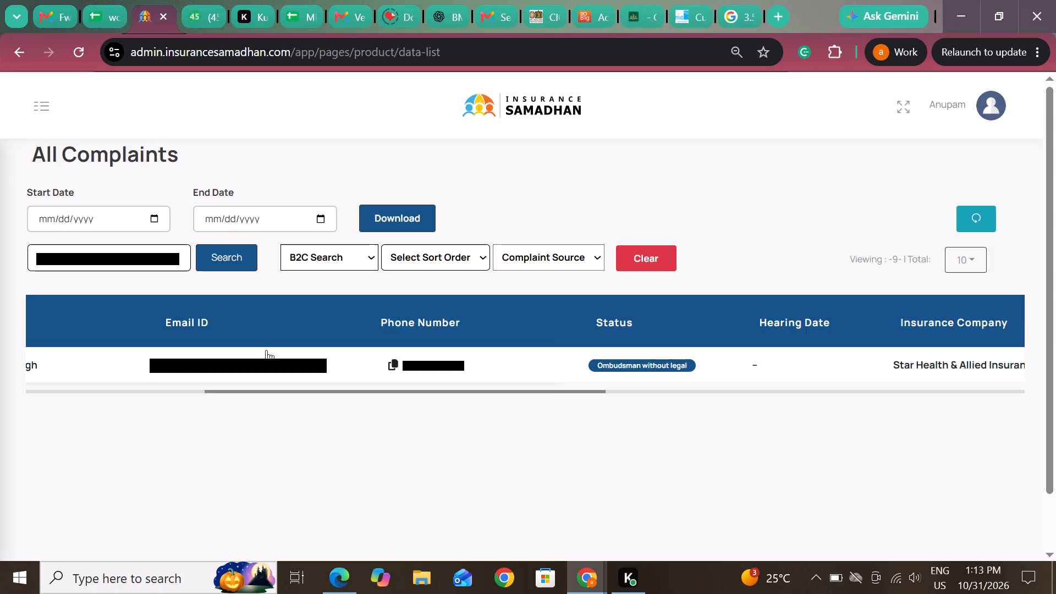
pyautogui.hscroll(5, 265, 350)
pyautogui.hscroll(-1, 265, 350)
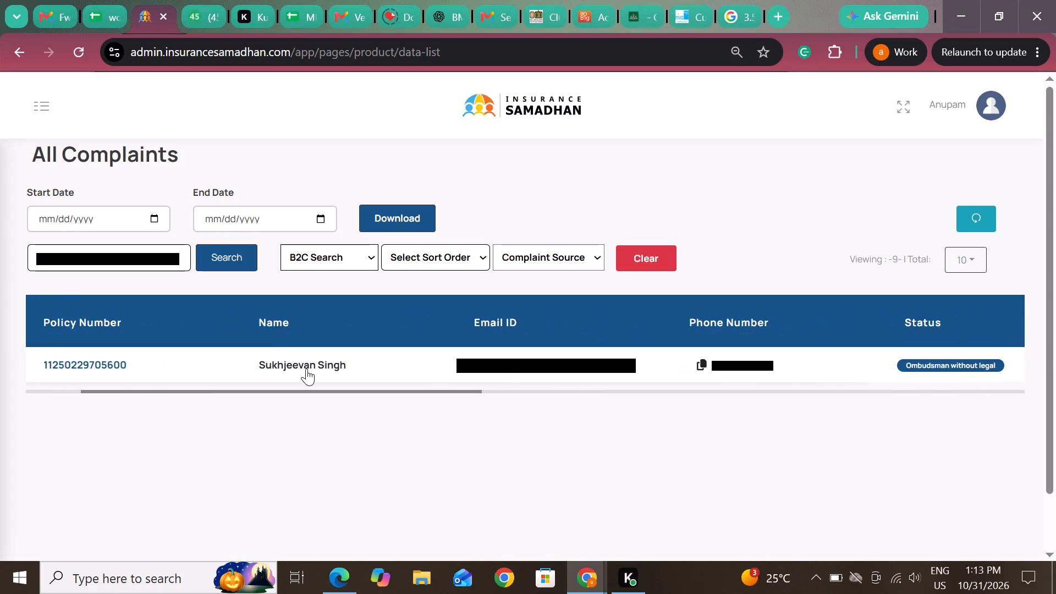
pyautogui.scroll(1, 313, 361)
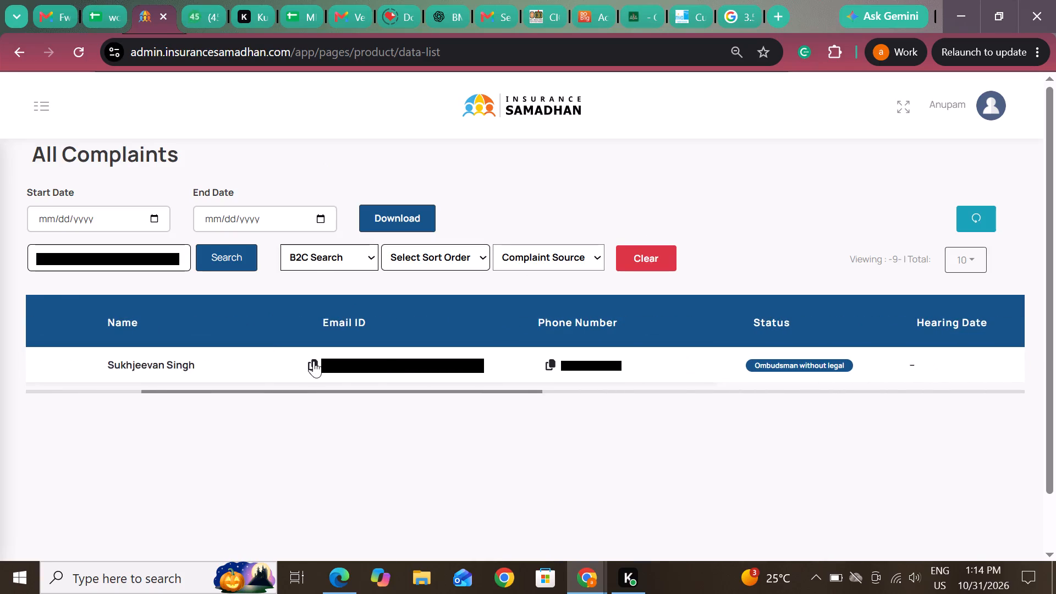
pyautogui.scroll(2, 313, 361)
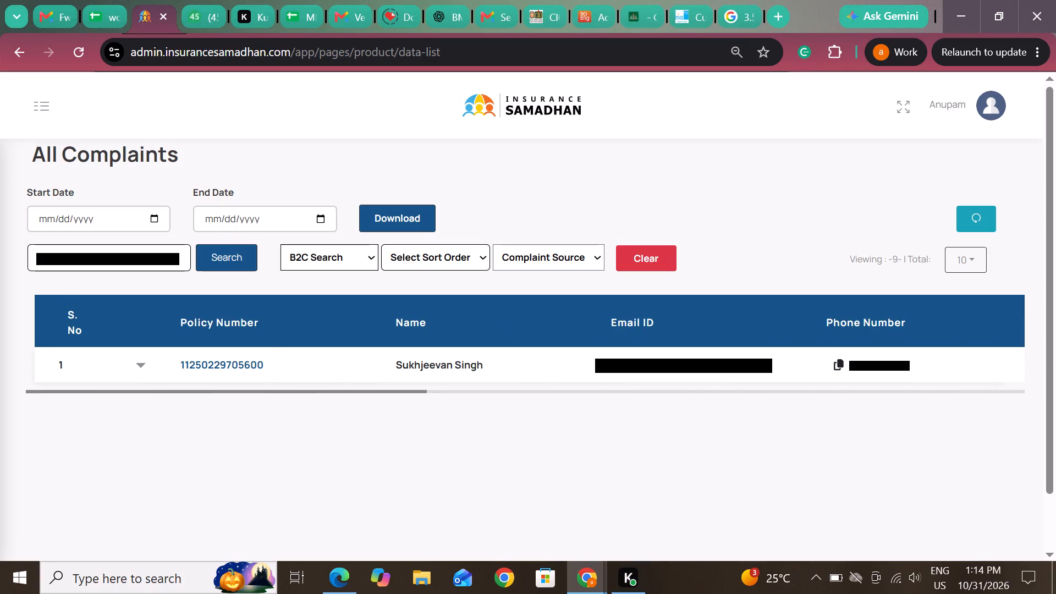
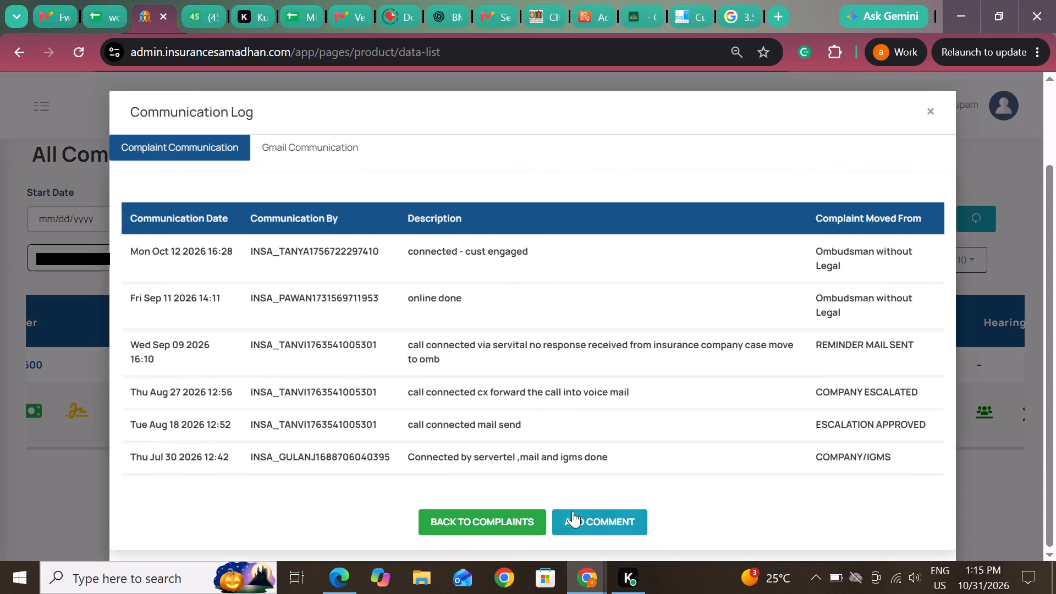
# Add and save the communication comment "cx will share req letter" in the complaint's Communication Log.
pyautogui.click(412, 386)
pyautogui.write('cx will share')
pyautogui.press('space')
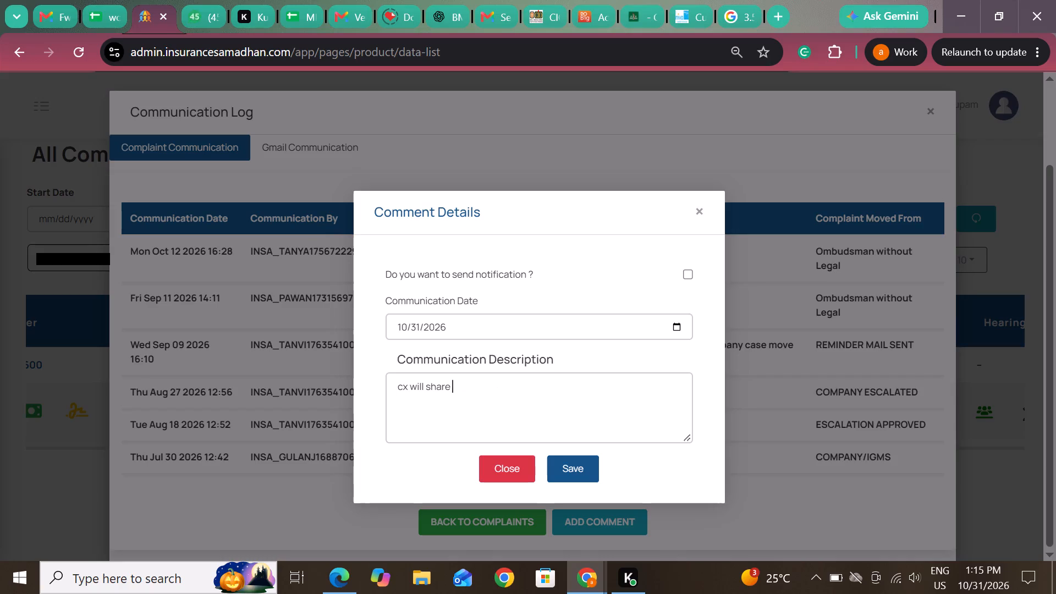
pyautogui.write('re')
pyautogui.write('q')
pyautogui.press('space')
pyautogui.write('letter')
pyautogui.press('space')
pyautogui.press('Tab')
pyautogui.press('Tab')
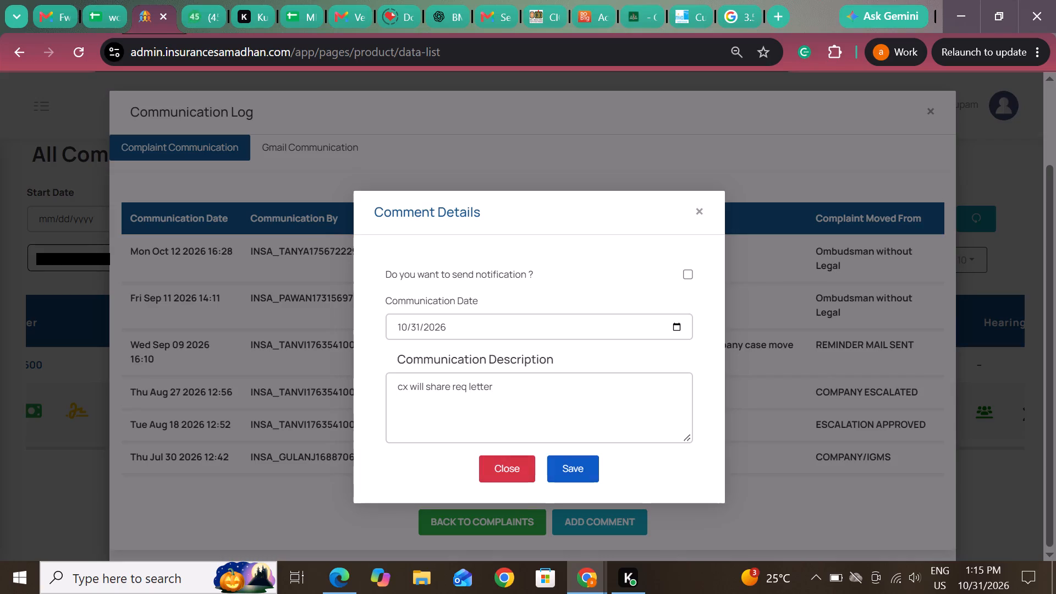